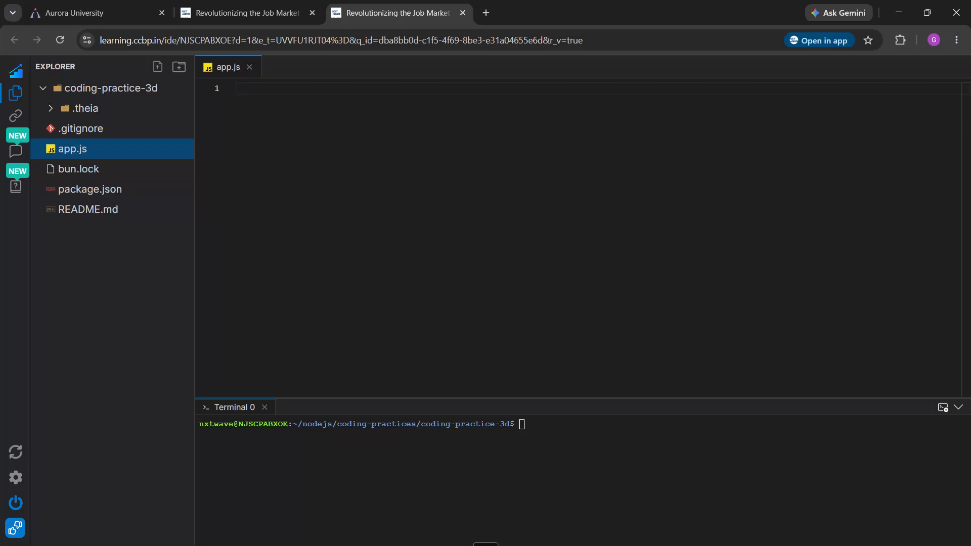
Paste the Express solution that sends 'Express JS' into app.js and run node app.js in the terminal.
{"action": "left_click", "coordinate": [291, 93]}
{"action": "key", "text": "ctrl+v"}
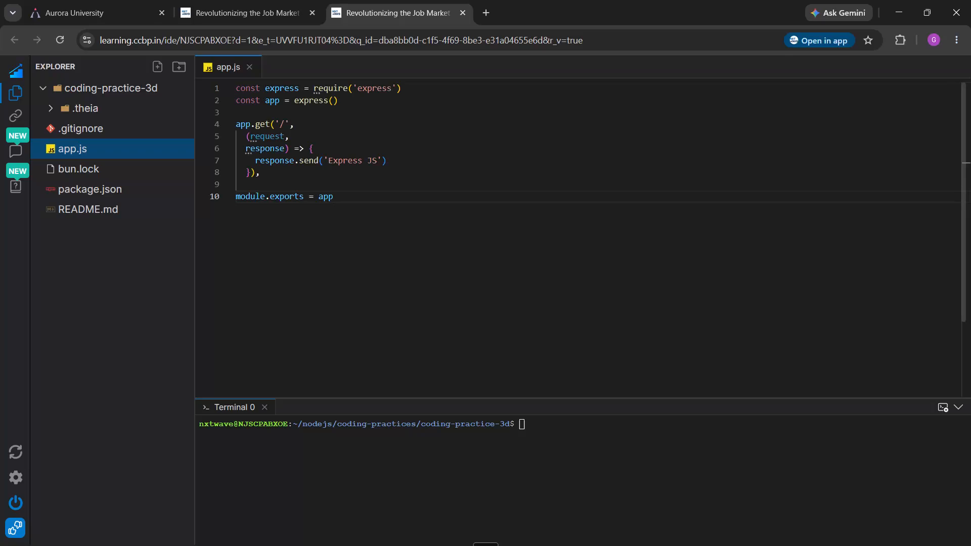
{"action": "left_click", "coordinate": [525, 427]}
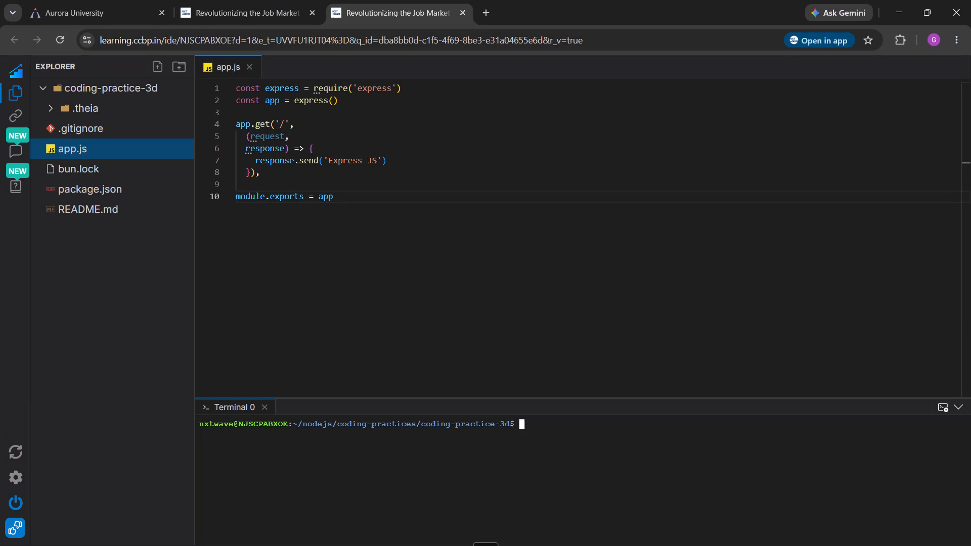
{"action": "type", "text": "node app.js"}
{"action": "key", "text": "Return"}
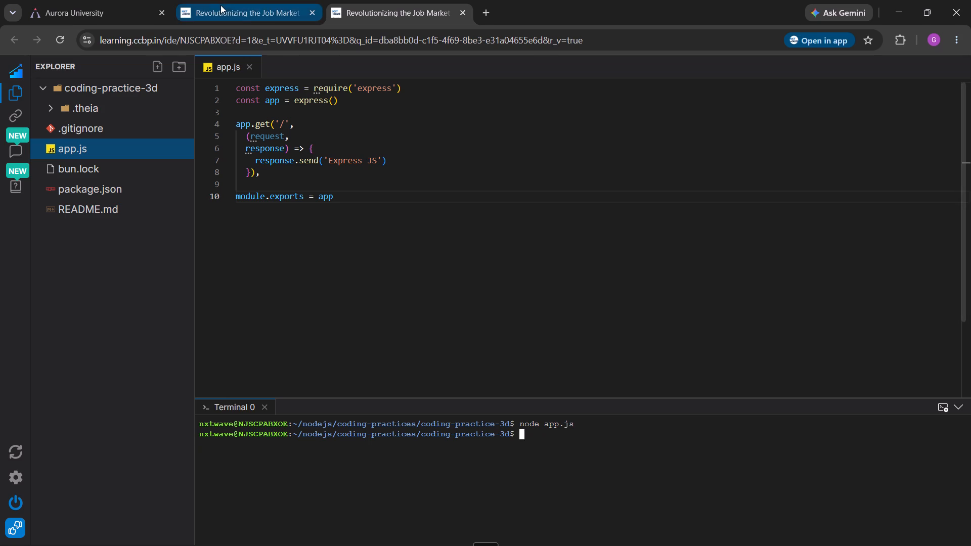
Copy the Get a String question's submit command and run it in the IDE terminal.
{"action": "left_click", "coordinate": [222, 5]}
{"action": "left_click", "coordinate": [894, 359]}
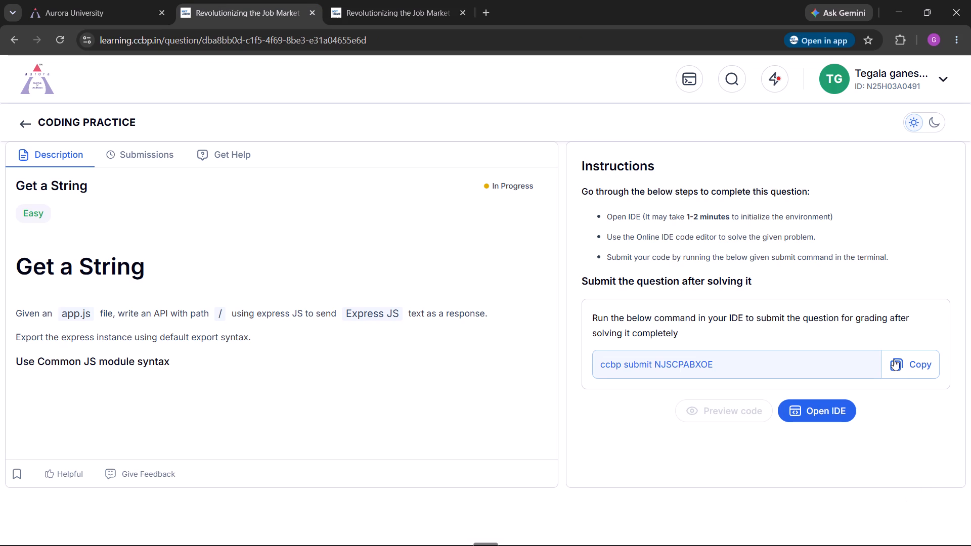
{"action": "left_click", "coordinate": [415, 0]}
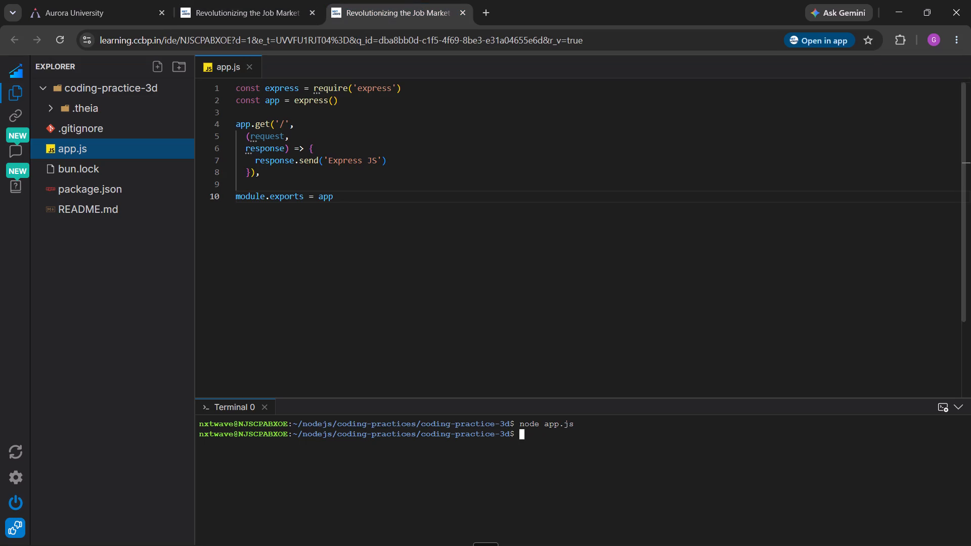
{"action": "left_click", "coordinate": [522, 434]}
{"action": "right_click", "coordinate": [522, 434]}
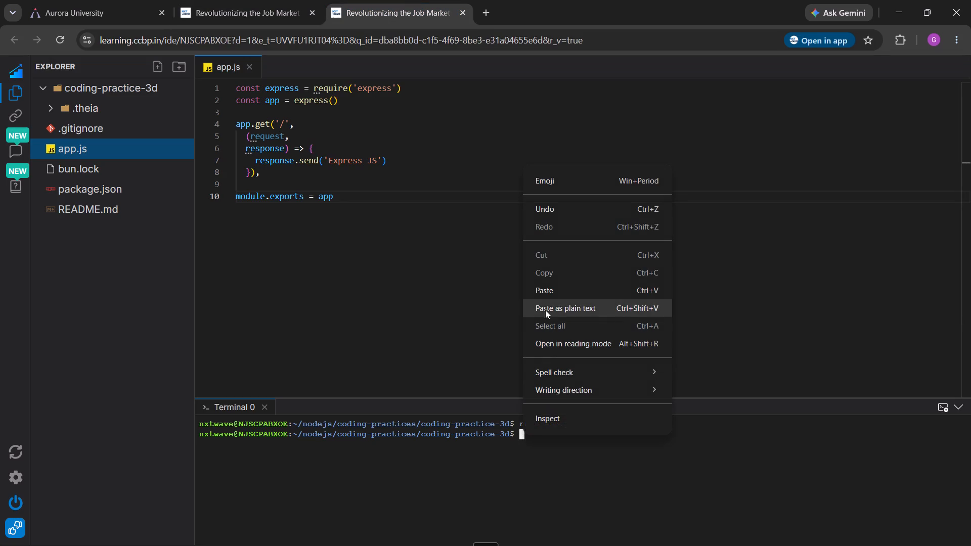
{"action": "left_click", "coordinate": [543, 298]}
{"action": "key", "text": "Return"}
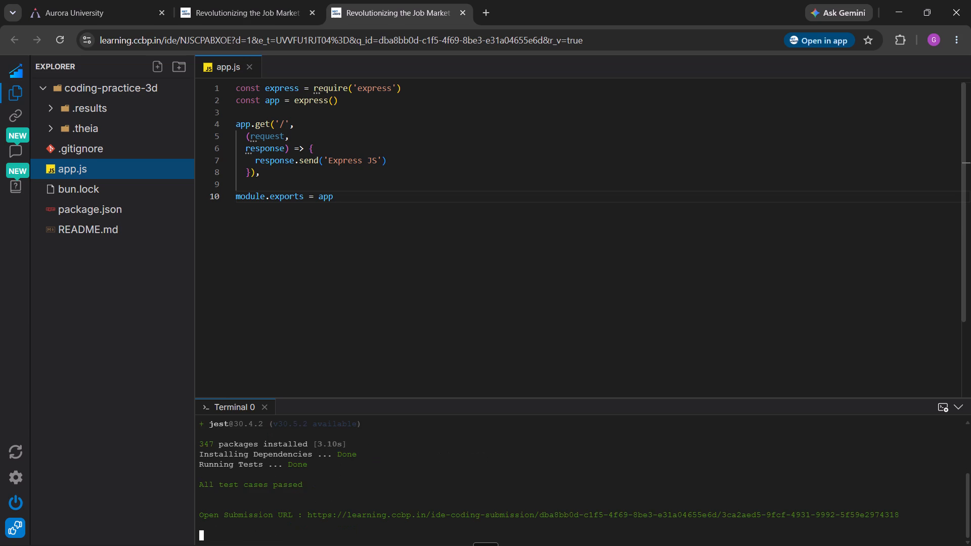
Return the question page to the Coding Practice list and close the Get a String IDE.
{"action": "left_click", "coordinate": [270, 0]}
{"action": "left_click", "coordinate": [25, 122]}
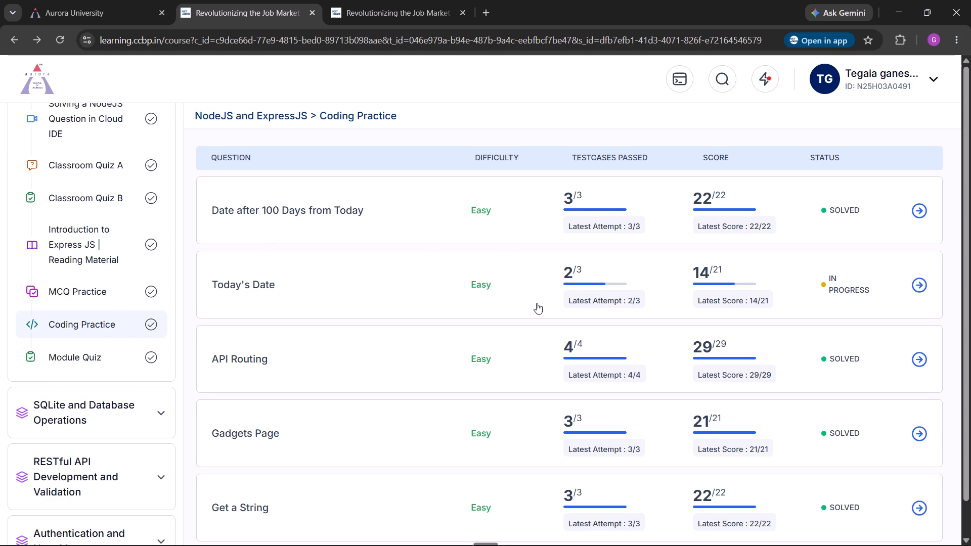
{"action": "scroll", "coordinate": [537, 303], "scroll_direction": "down", "scroll_amount": 1}
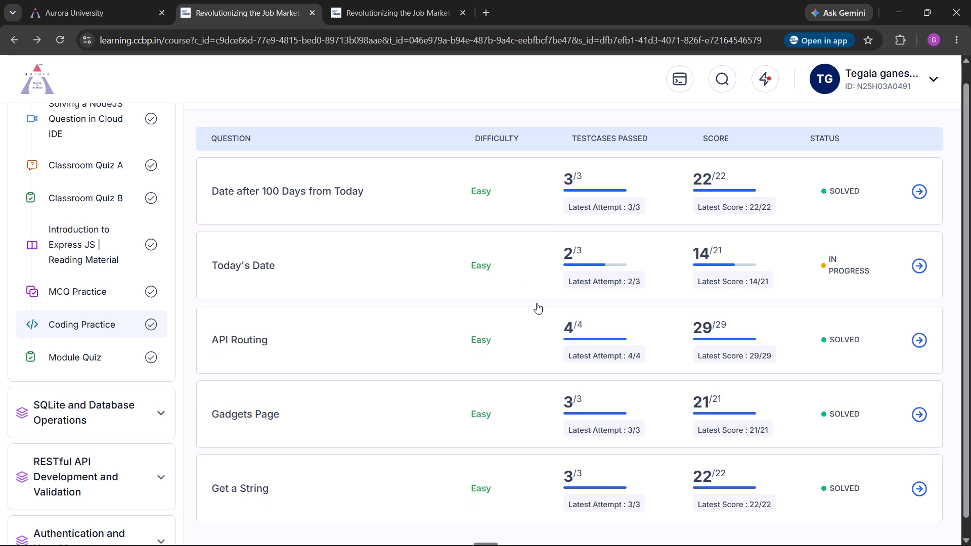
{"action": "left_click", "coordinate": [403, 0]}
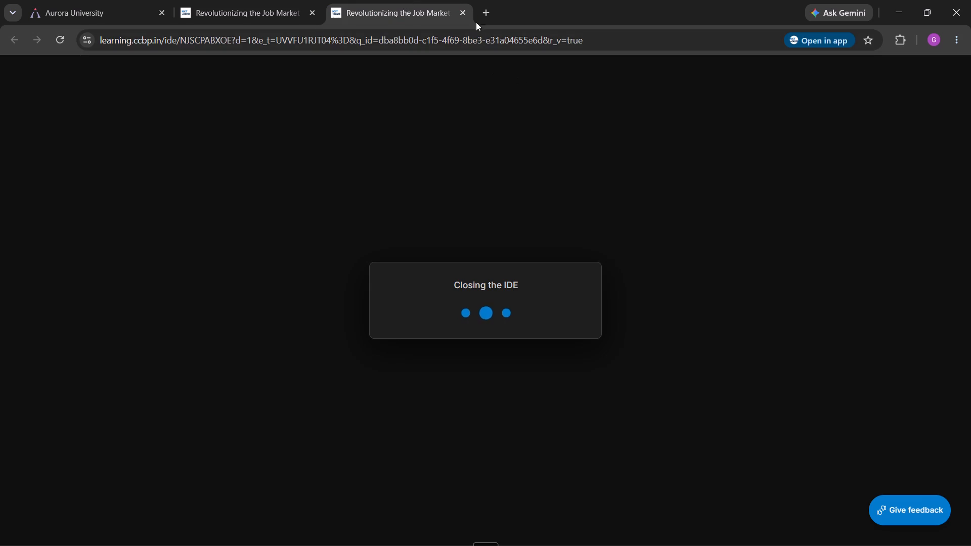
{"action": "left_click", "coordinate": [459, 12]}
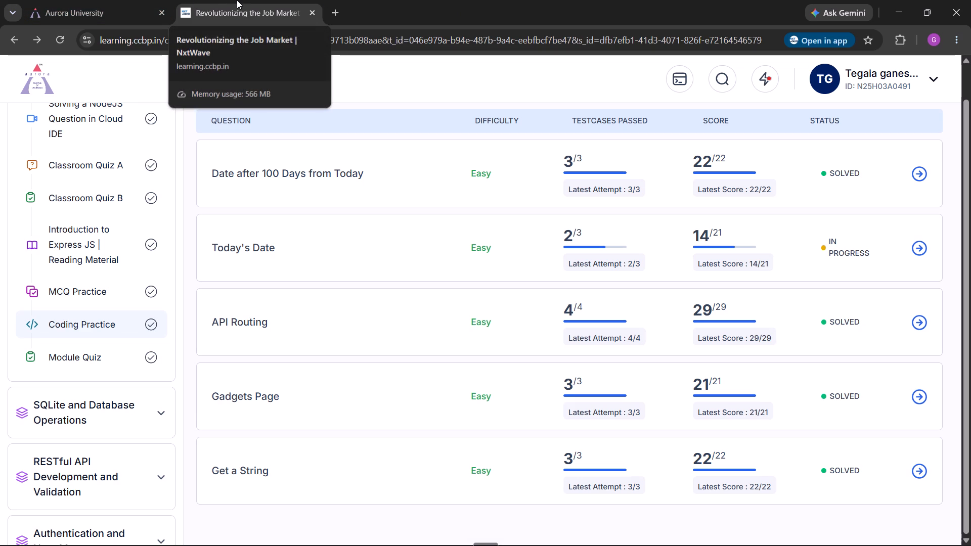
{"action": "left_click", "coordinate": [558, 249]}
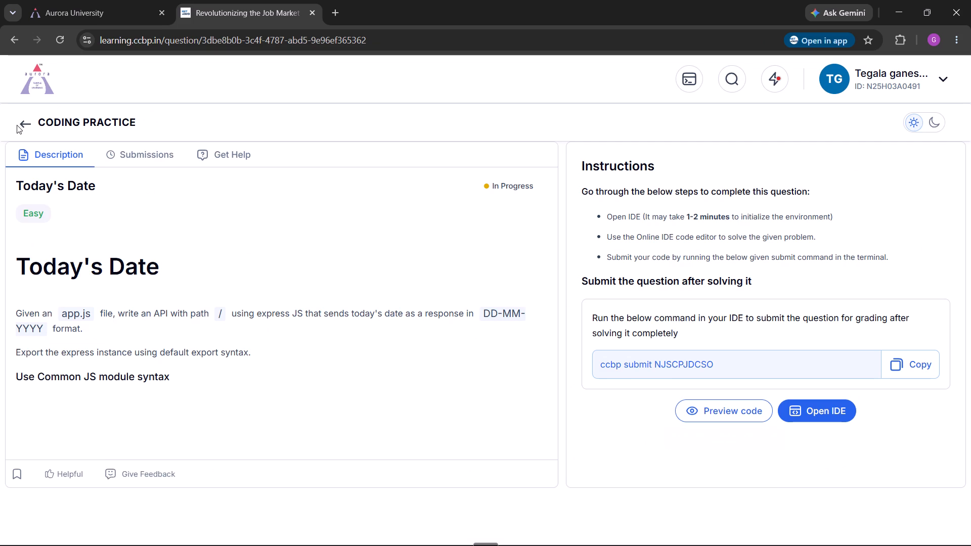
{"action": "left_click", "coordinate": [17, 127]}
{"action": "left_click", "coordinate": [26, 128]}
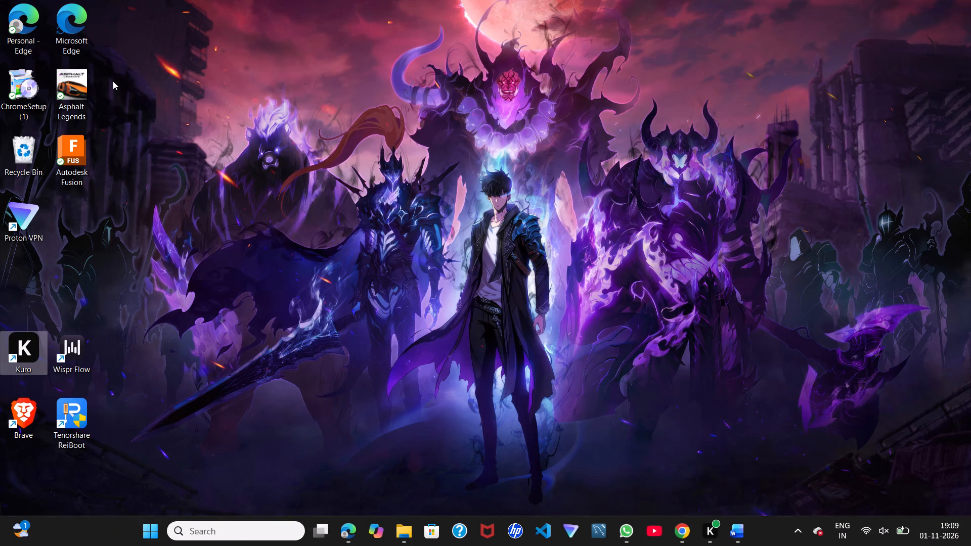
In File Explorer's Gallery, delete the existing screenshot of the Date after 100 Days from Today question.
{"action": "double_click", "coordinate": [24, 153]}
{"action": "left_click", "coordinate": [100, 122]}
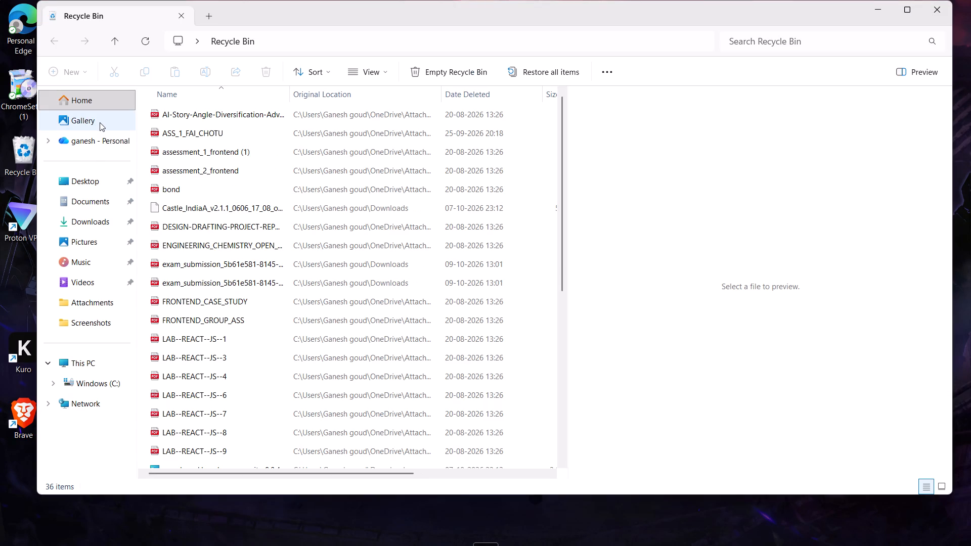
{"action": "left_click", "coordinate": [265, 178]}
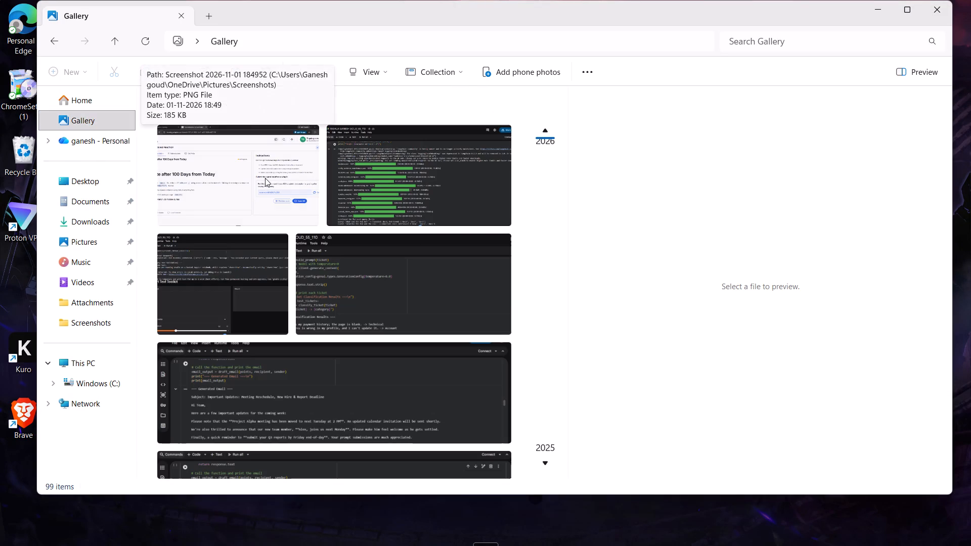
{"action": "left_click", "coordinate": [259, 68]}
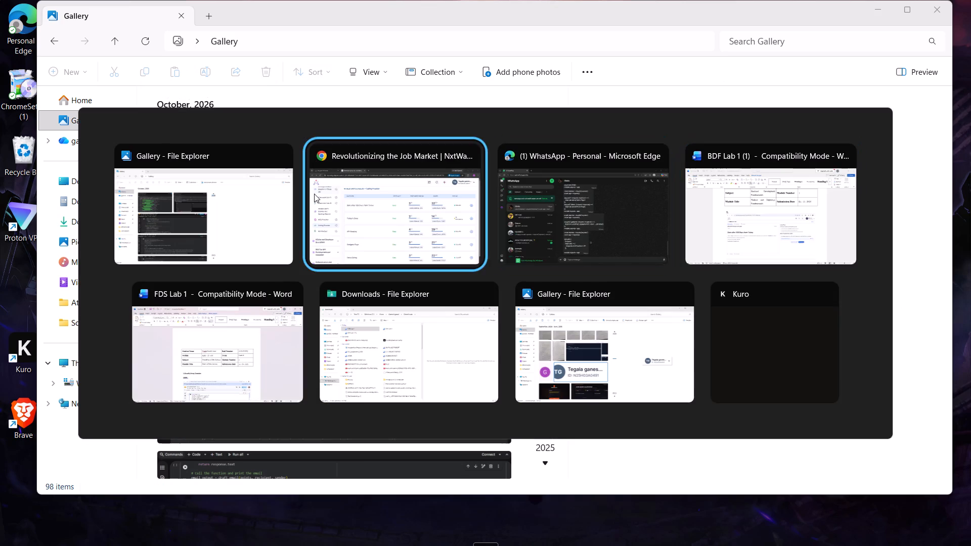
Open the Date after 100 Days from Today question in Chrome and take a full-screen screenshot of its page.
{"action": "left_click", "coordinate": [303, 211]}
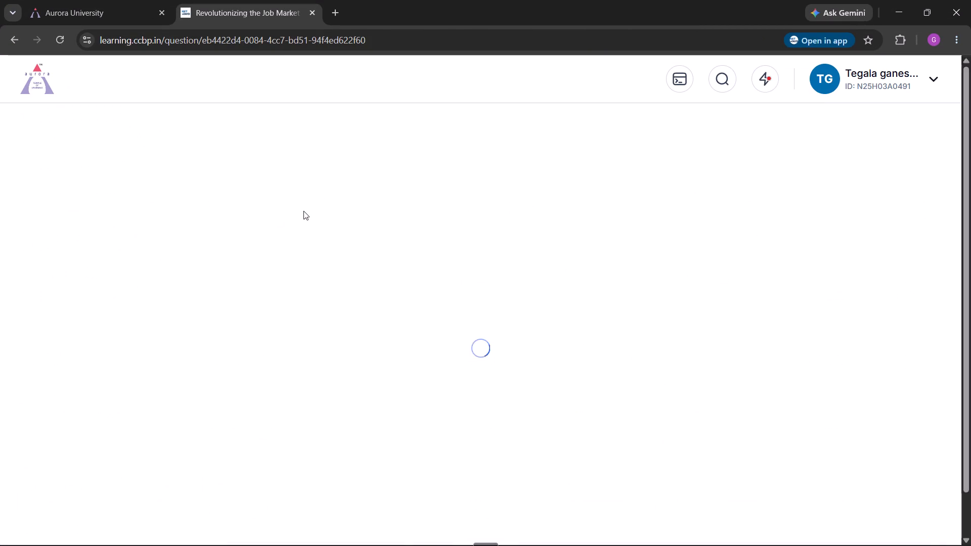
{"action": "key", "text": "Print"}
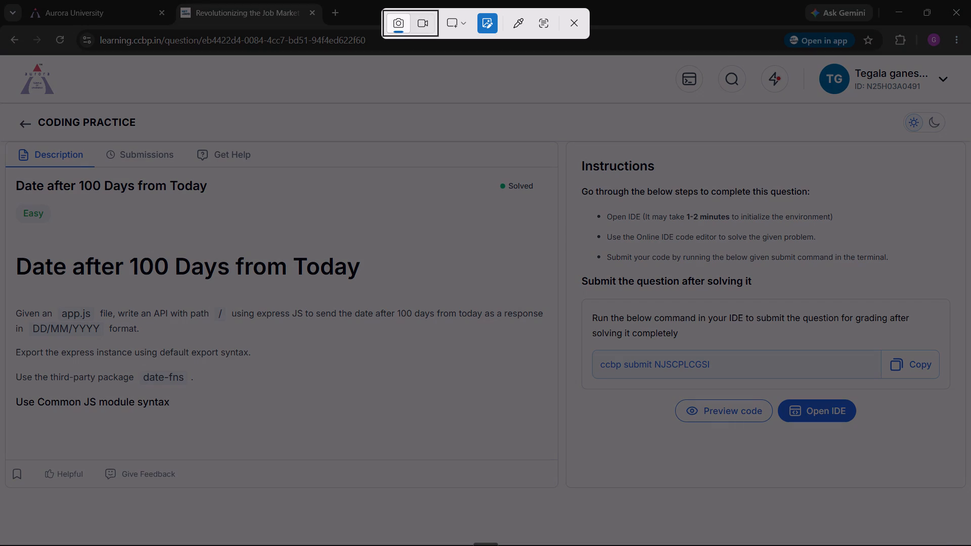
{"action": "left_click", "coordinate": [465, 27]}
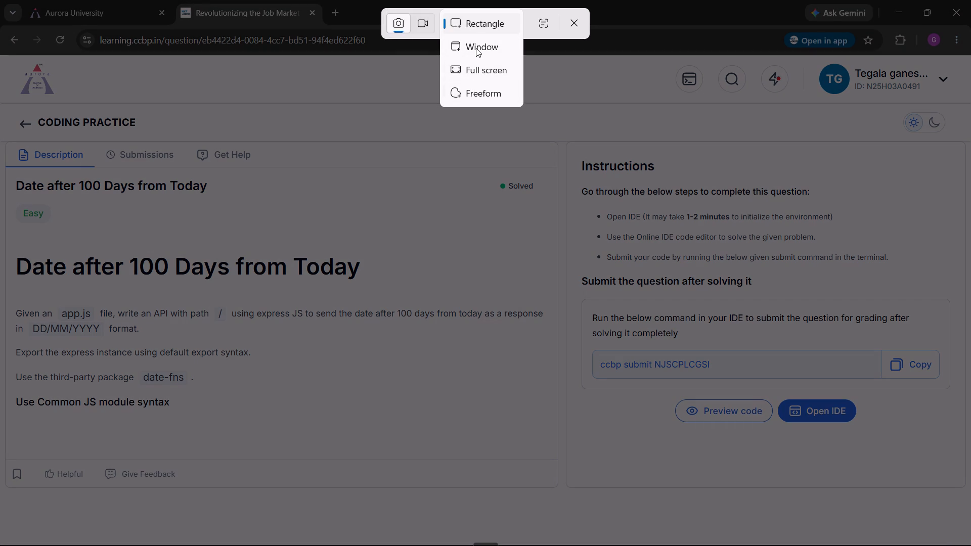
{"action": "left_click", "coordinate": [477, 65]}
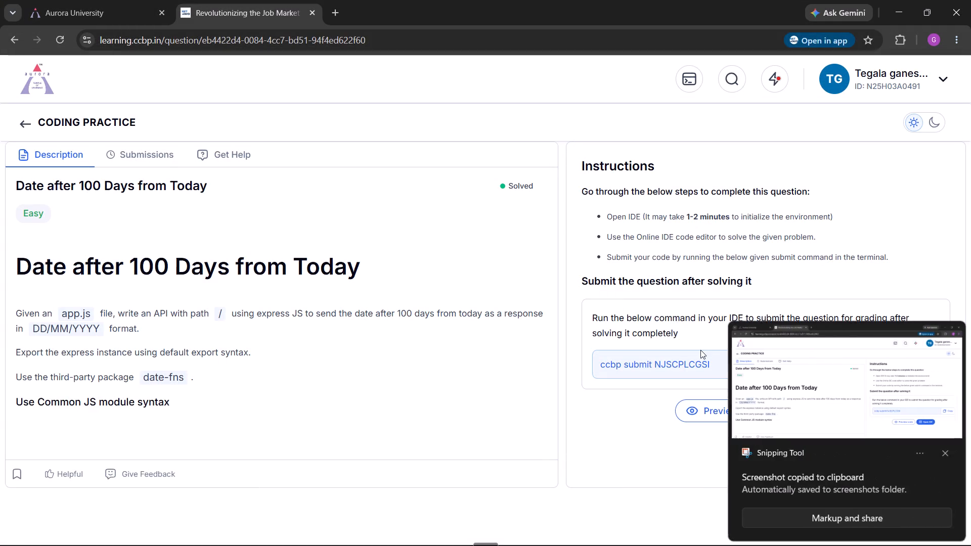
{"action": "left_click", "coordinate": [946, 454]}
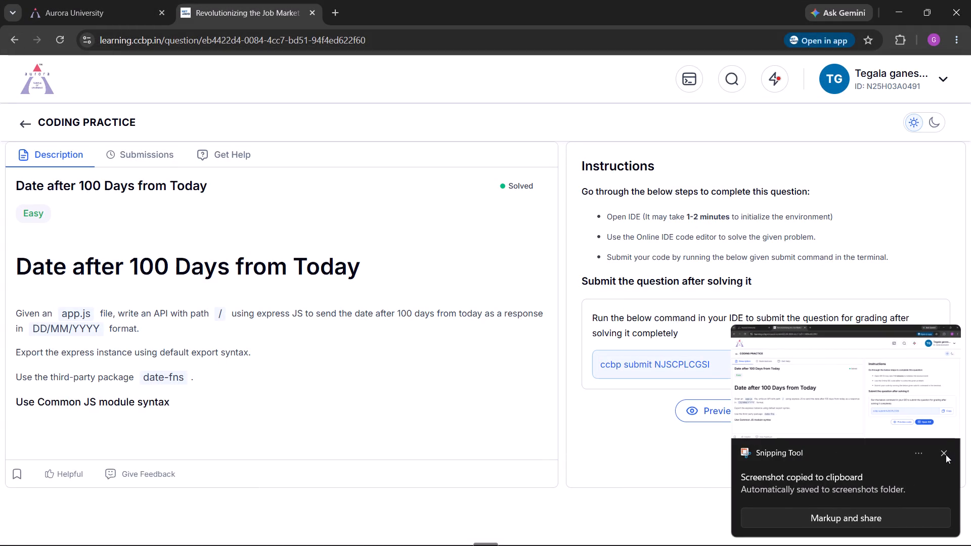
Preview the saved code for Date after 100 Days from Today and take a full-screen screenshot of its app.js.
{"action": "left_click", "coordinate": [735, 405]}
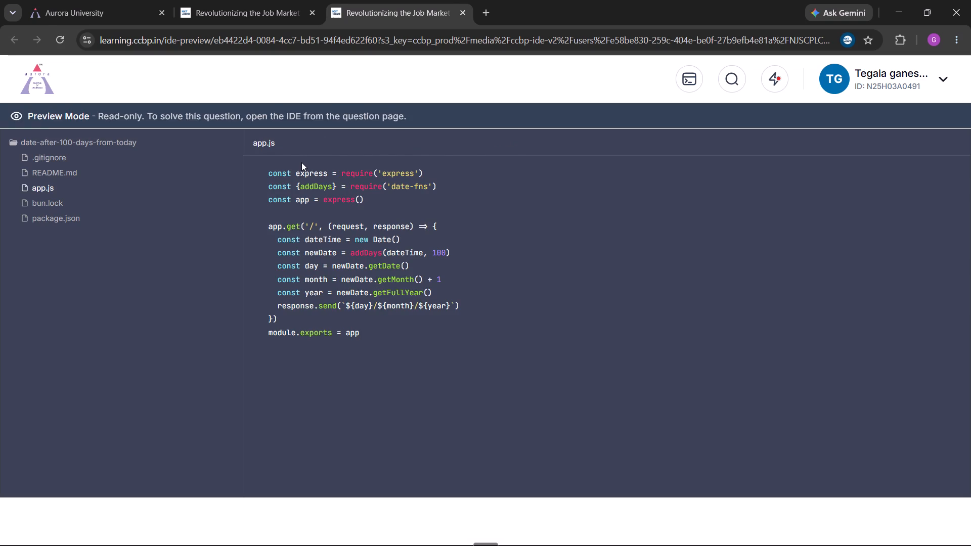
{"action": "key", "text": "Print"}
{"action": "left_click", "coordinate": [464, 24]}
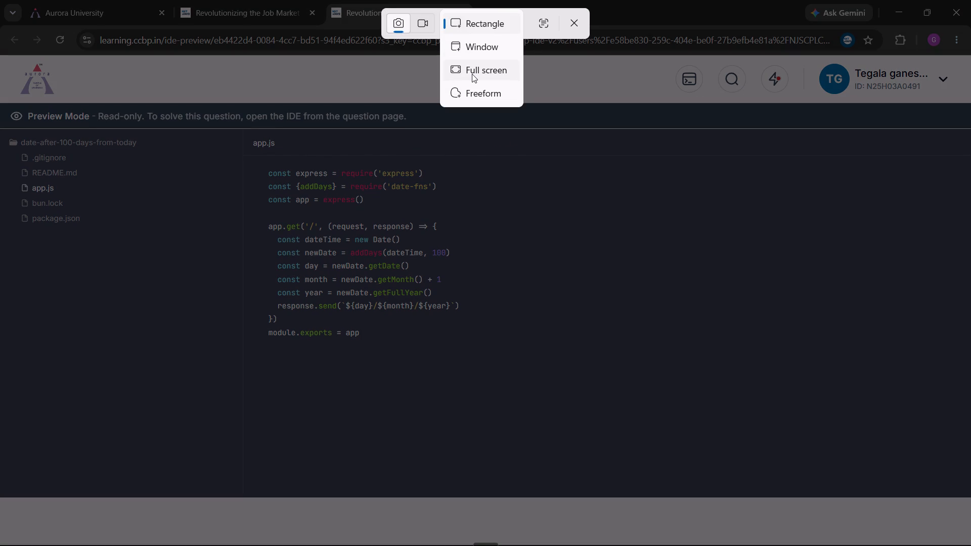
{"action": "left_click", "coordinate": [472, 74]}
Go back to the Coding Practice list, open the Today's Date question and close the previous question's code preview.
{"action": "left_click", "coordinate": [239, 9]}
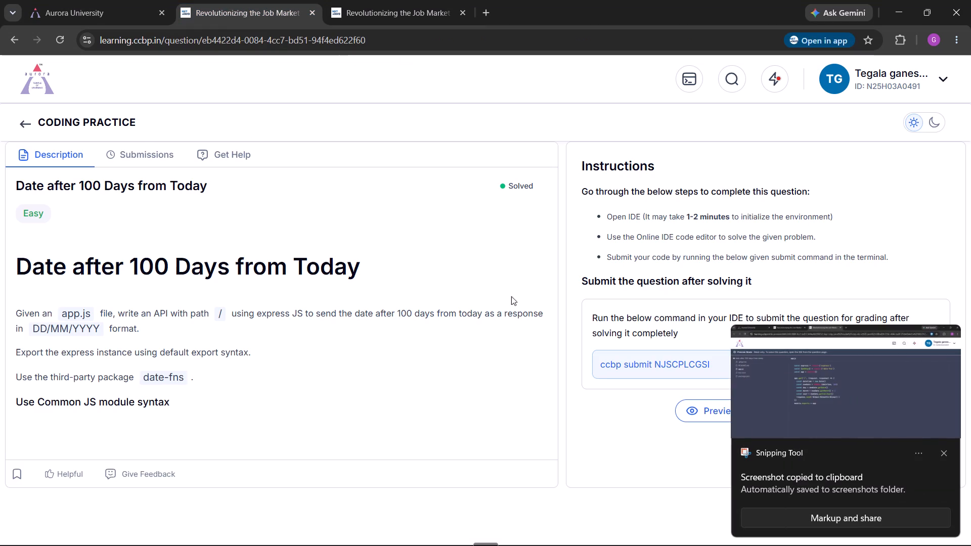
{"action": "left_click", "coordinate": [20, 127]}
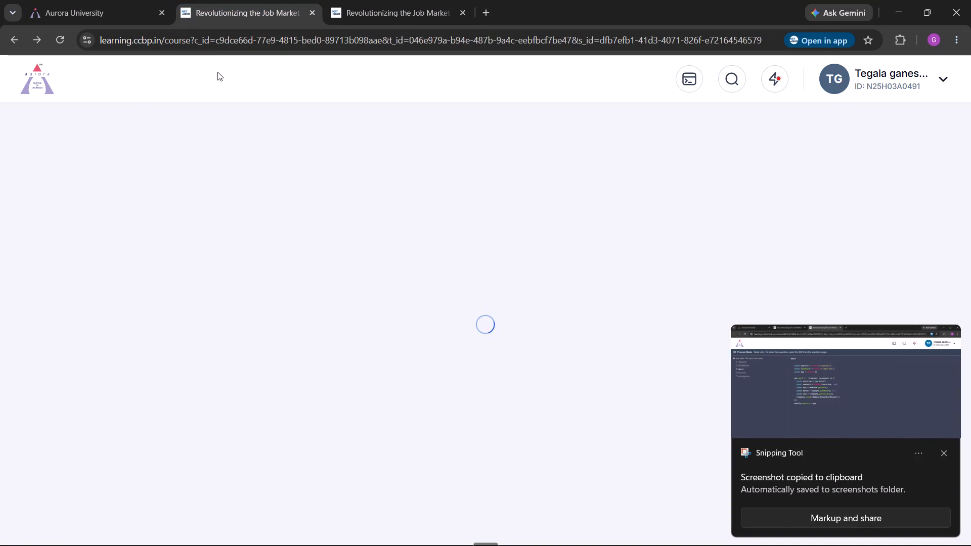
{"action": "left_click", "coordinate": [947, 453]}
{"action": "left_click", "coordinate": [640, 291]}
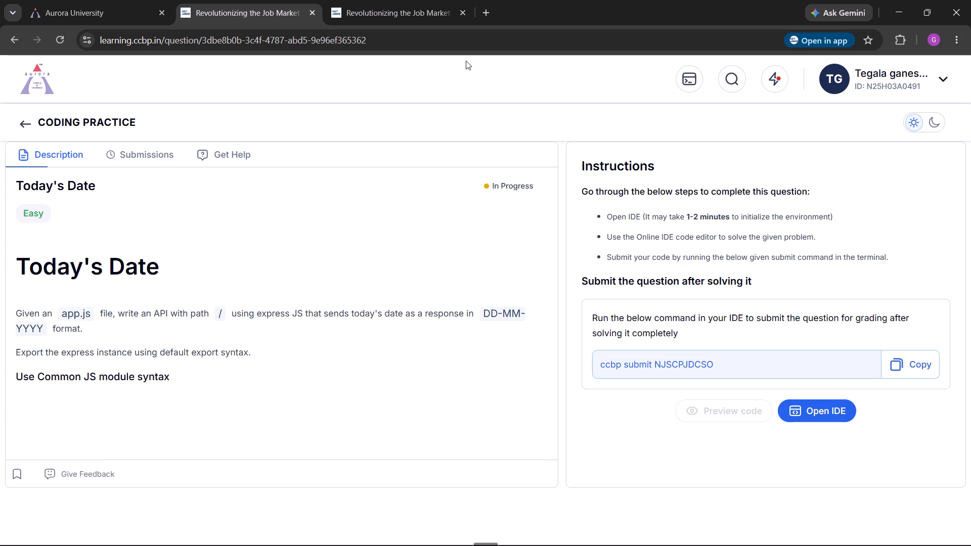
{"action": "left_click", "coordinate": [461, 17]}
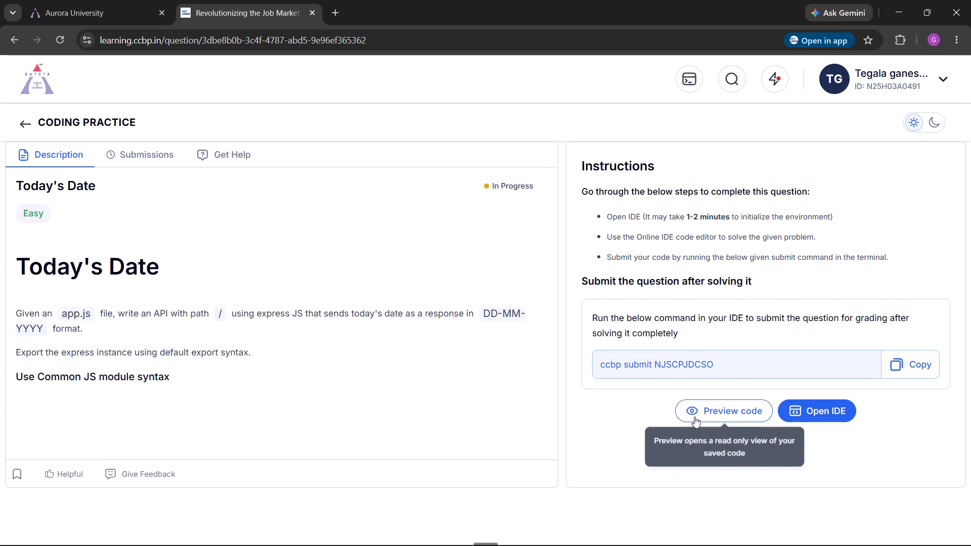
Open the Today's Date code preview, and take a full-screen screenshot of the question page itself.
{"action": "left_click", "coordinate": [693, 415]}
{"action": "left_click", "coordinate": [225, 0]}
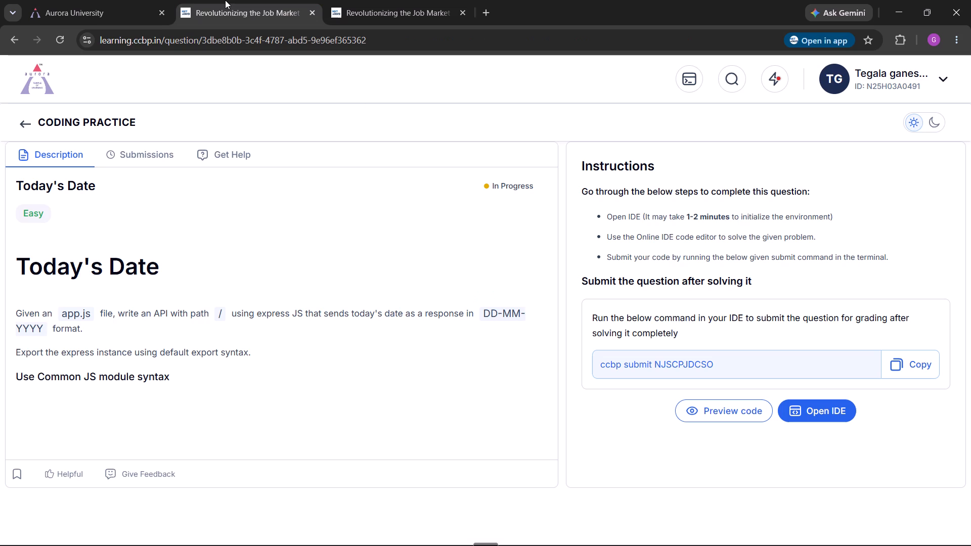
{"action": "key", "text": "Print"}
{"action": "left_click", "coordinate": [459, 26]}
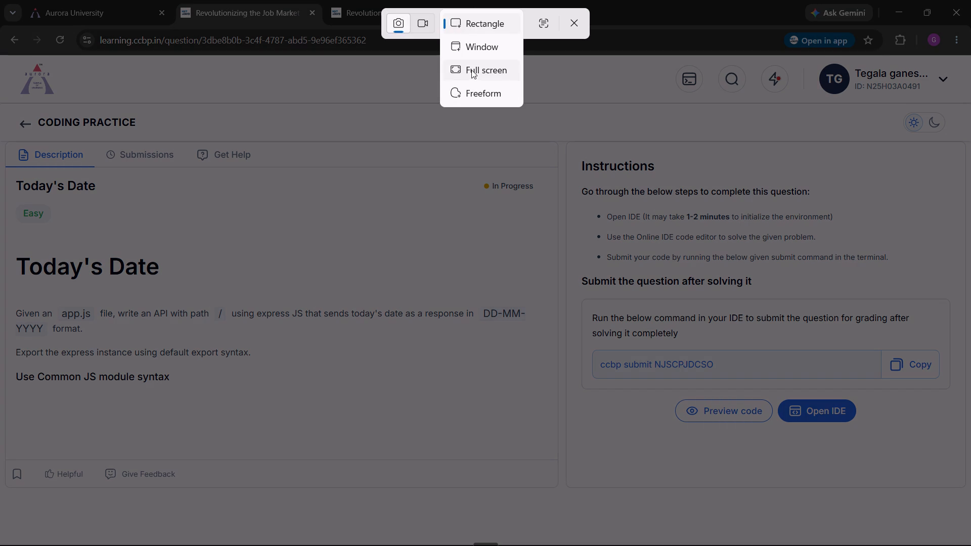
{"action": "left_click", "coordinate": [471, 70]}
Take a full-screen screenshot of the Today's Date app.js in its code preview.
{"action": "left_click", "coordinate": [389, 3]}
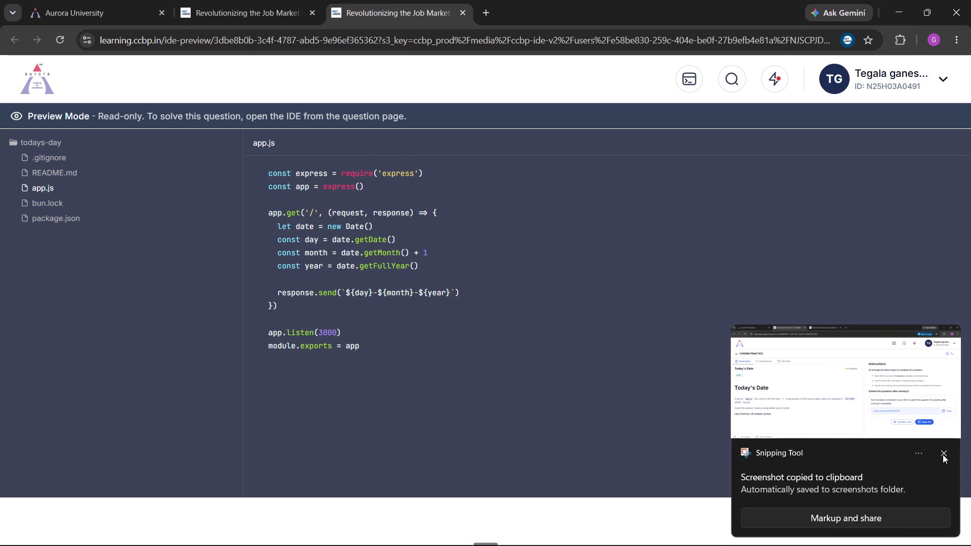
{"action": "left_click", "coordinate": [943, 453]}
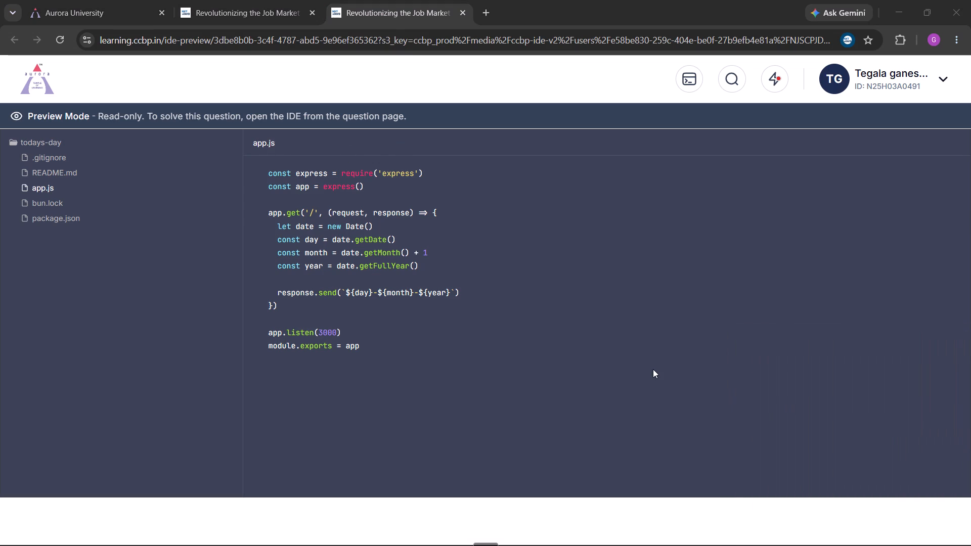
{"action": "key", "text": "Print"}
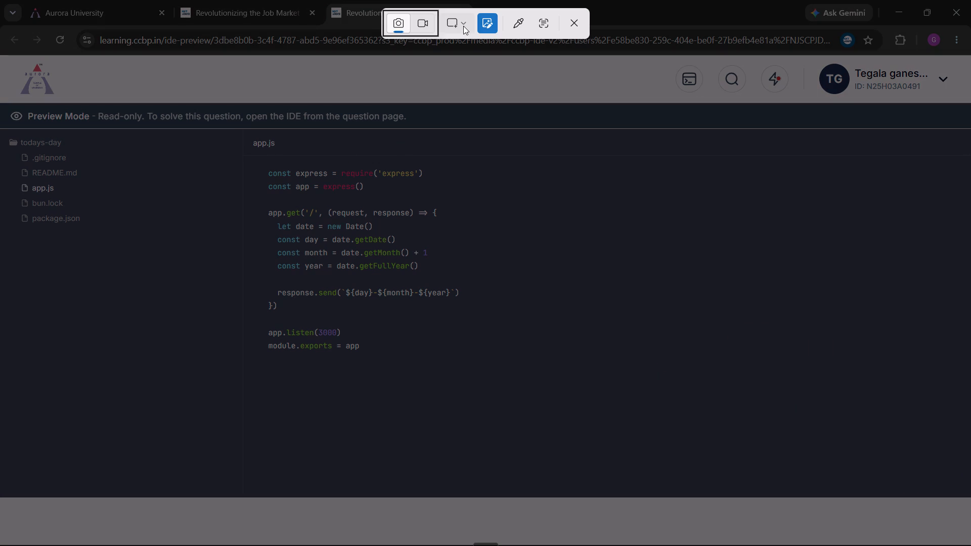
{"action": "left_click", "coordinate": [463, 26]}
{"action": "left_click", "coordinate": [476, 67]}
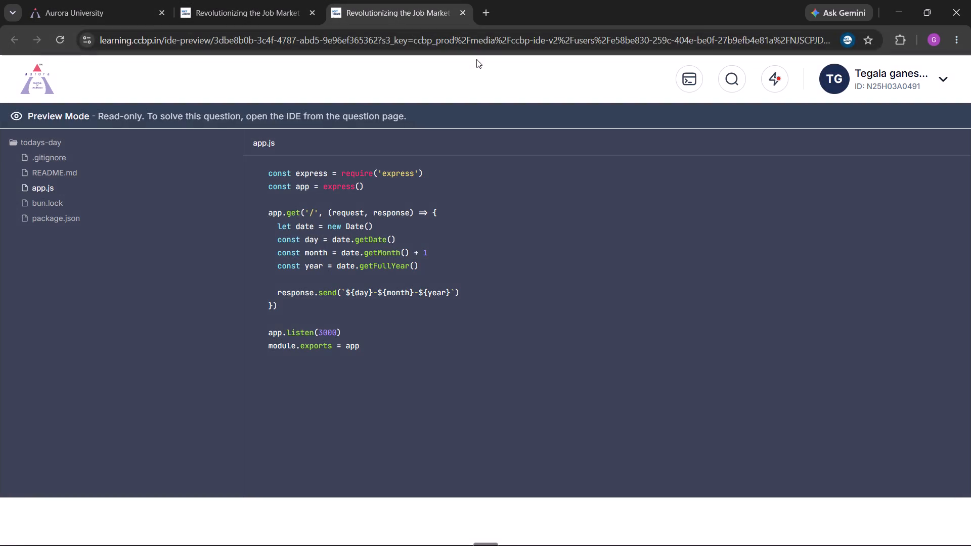
Close the Today's Date code preview, open the API Routing question from the Coding Practice list and take a full-screen screenshot of its page.
{"action": "left_click", "coordinate": [463, 11]}
{"action": "left_click", "coordinate": [239, 6]}
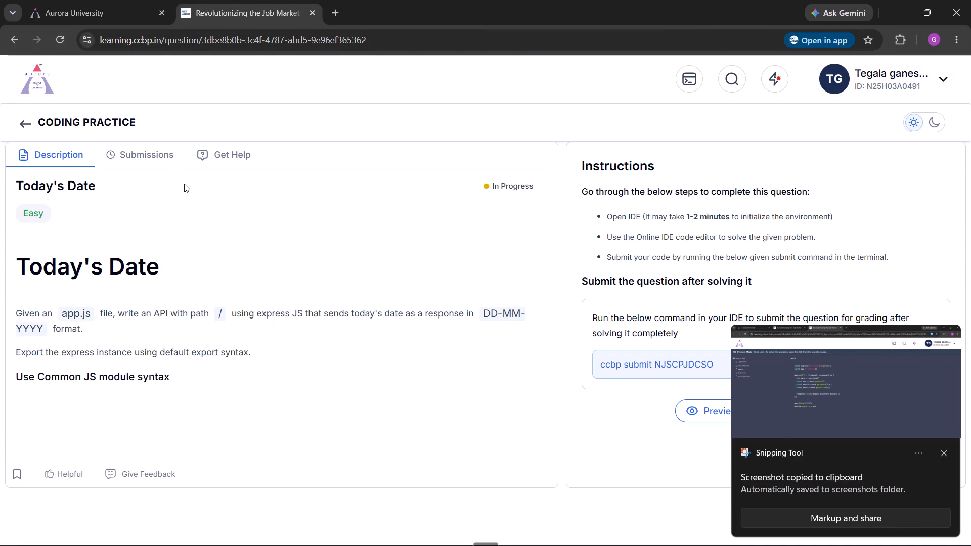
{"action": "left_click", "coordinate": [21, 126]}
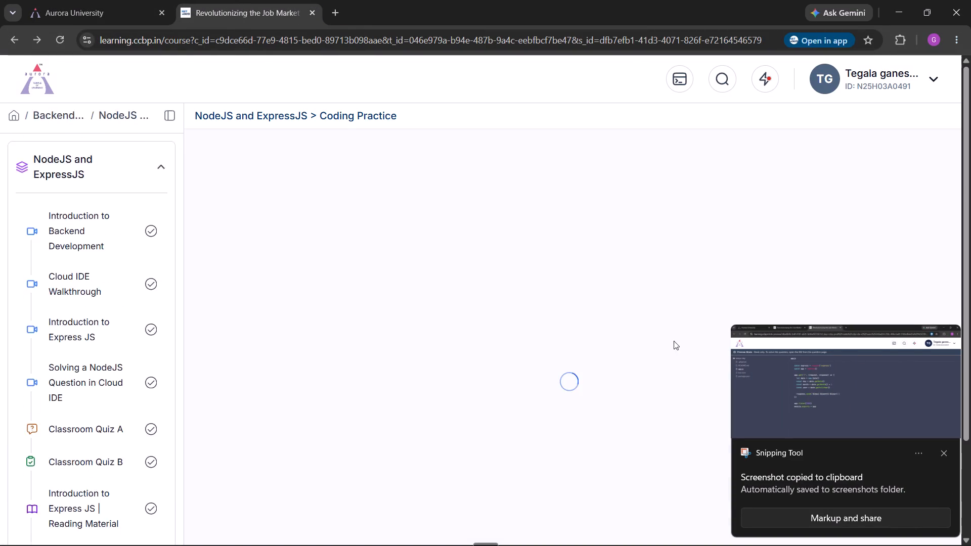
{"action": "left_click", "coordinate": [948, 454]}
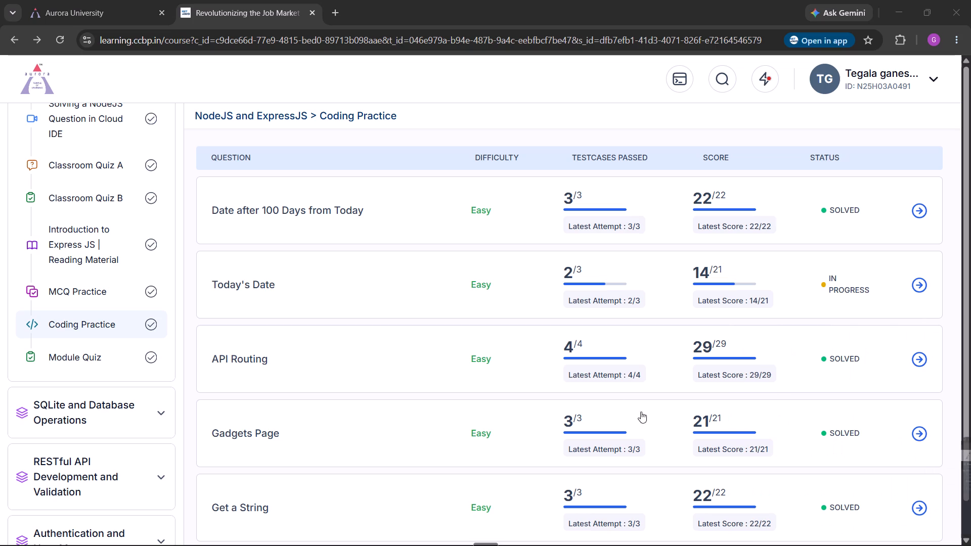
{"action": "left_click", "coordinate": [552, 364]}
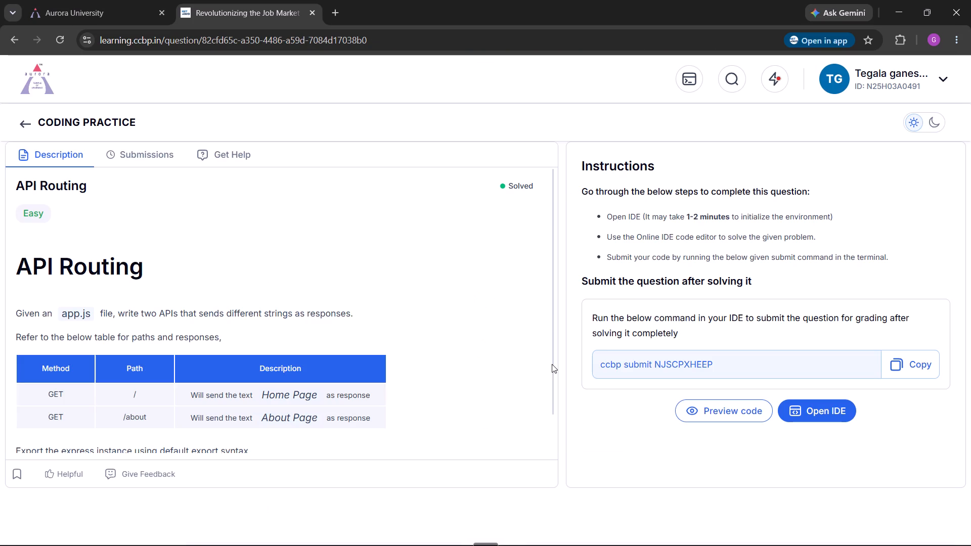
{"action": "key", "text": "Print"}
{"action": "left_click", "coordinate": [466, 21]}
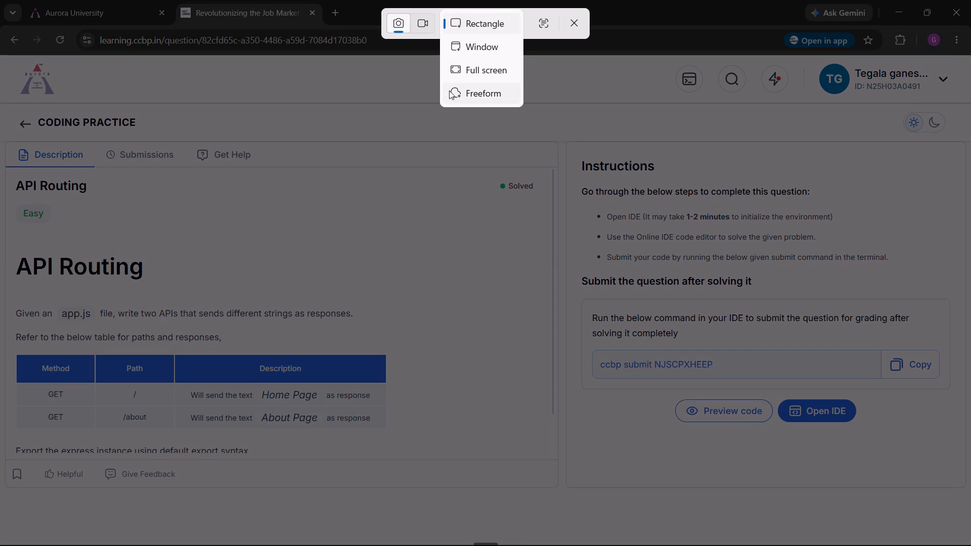
{"action": "left_click", "coordinate": [452, 75]}
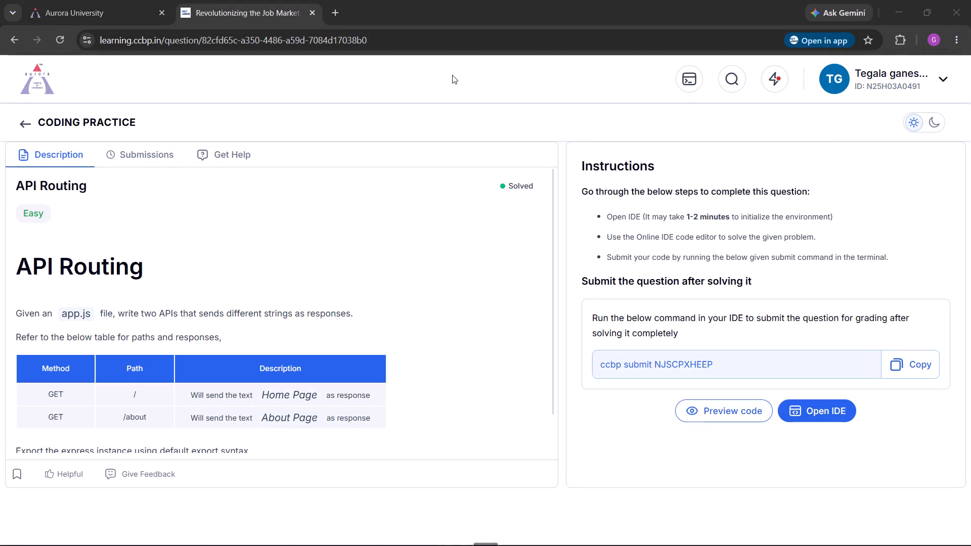
Preview the saved code for API Routing and take a full-screen screenshot of its app.js.
{"action": "left_click", "coordinate": [700, 415]}
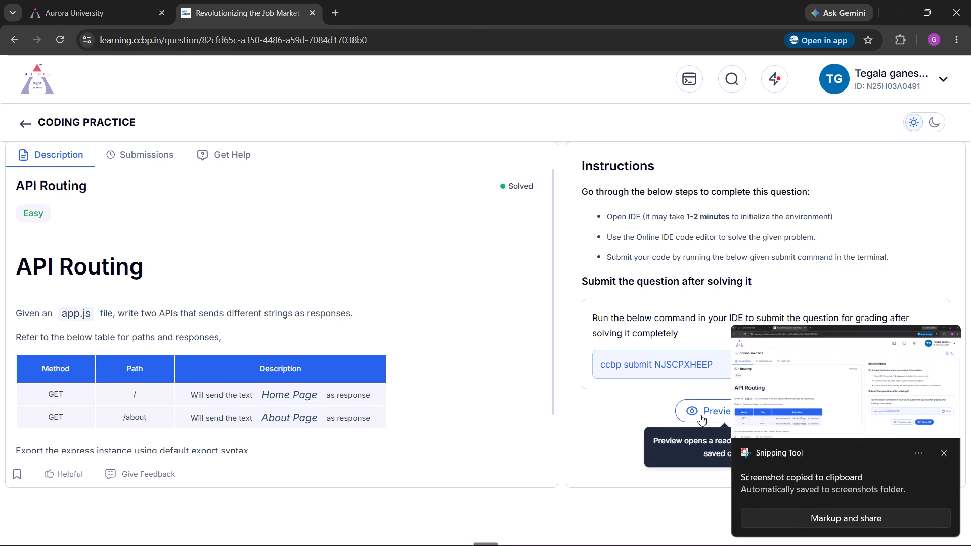
{"action": "left_click", "coordinate": [945, 457]}
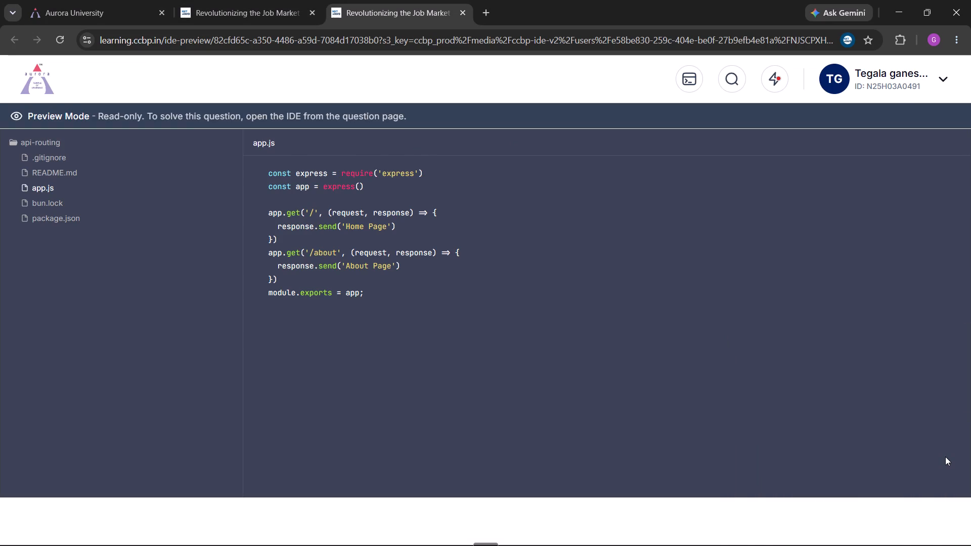
{"action": "key", "text": "Print"}
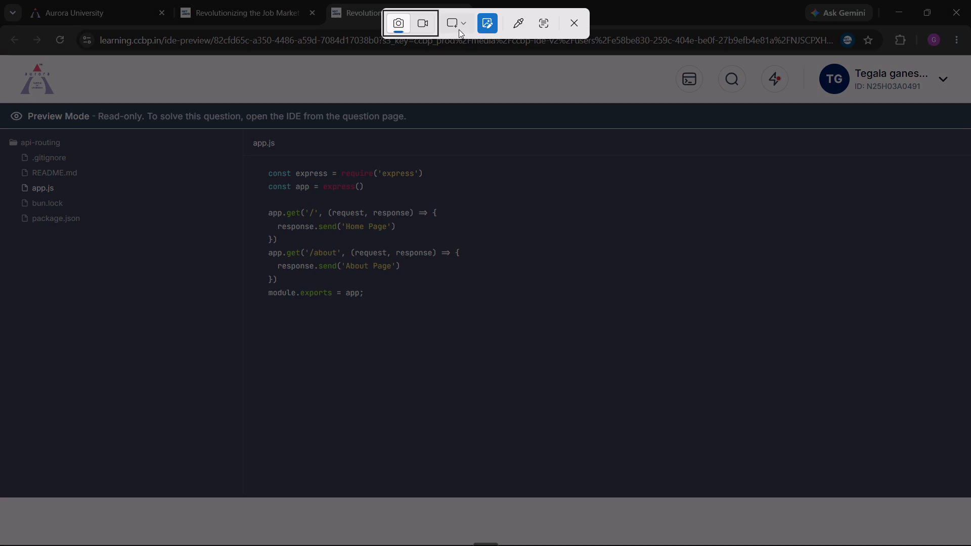
{"action": "left_click", "coordinate": [459, 22]}
{"action": "left_click", "coordinate": [461, 73]}
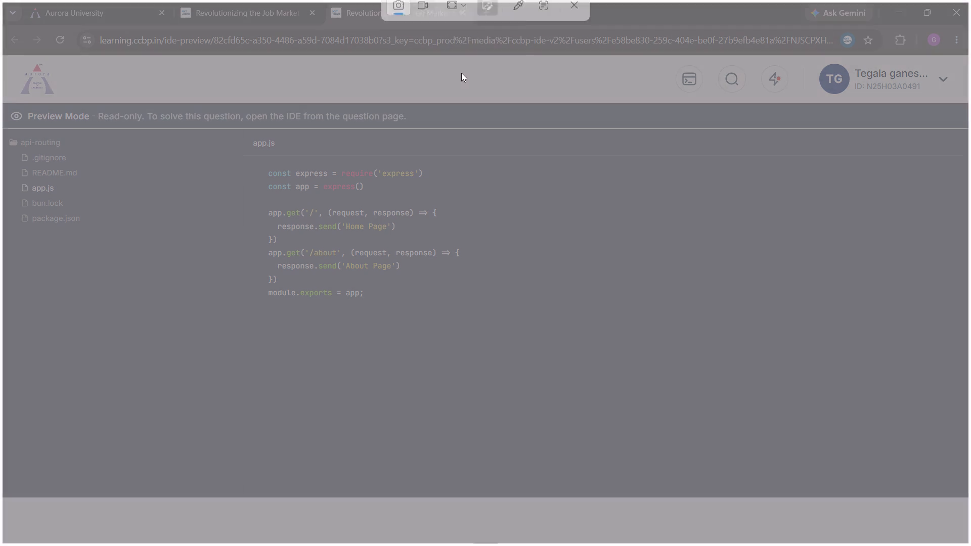
Close the API Routing code preview, open the Gadgets Page question from the Coding Practice list and take a full-screen screenshot of its page.
{"action": "left_click", "coordinate": [461, 15]}
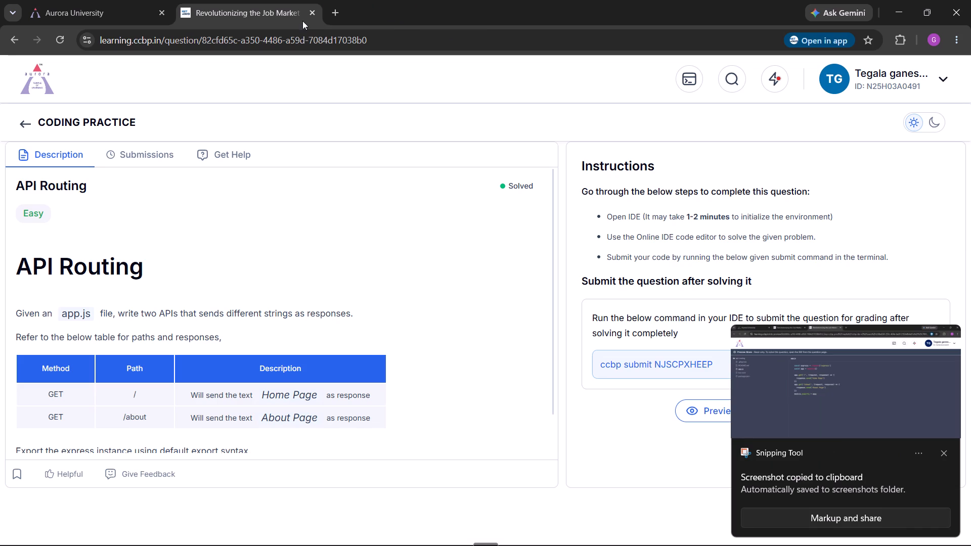
{"action": "left_click", "coordinate": [26, 119]}
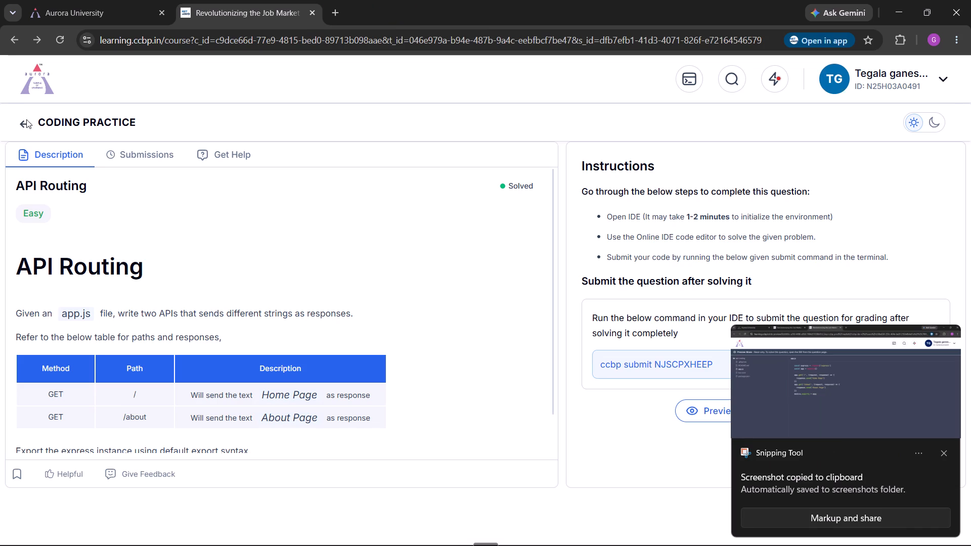
{"action": "left_click", "coordinate": [944, 455]}
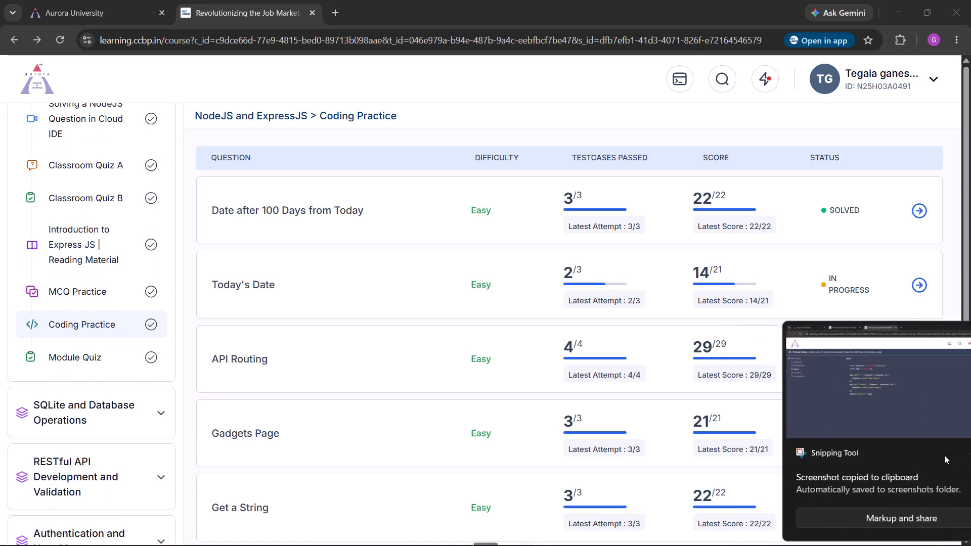
{"action": "left_click", "coordinate": [523, 414]}
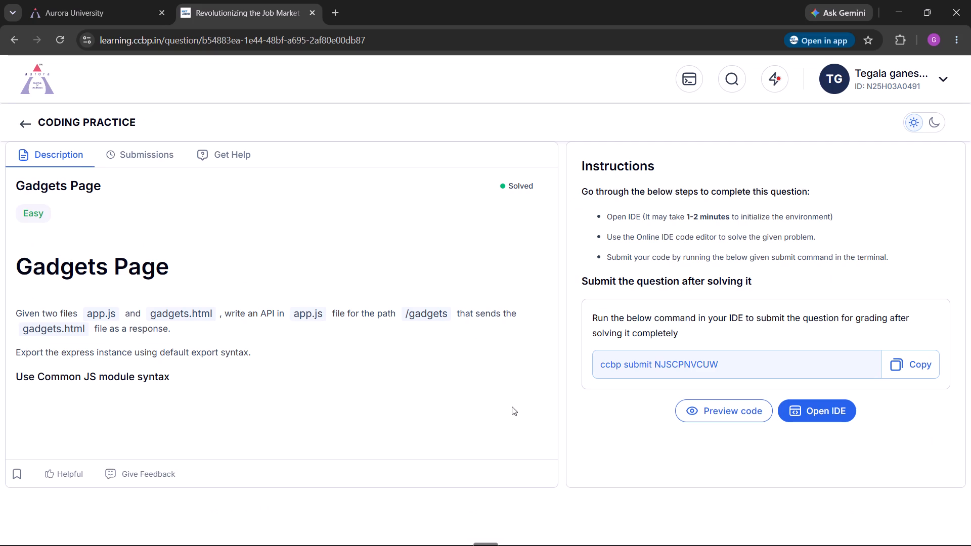
{"action": "key", "text": "Print"}
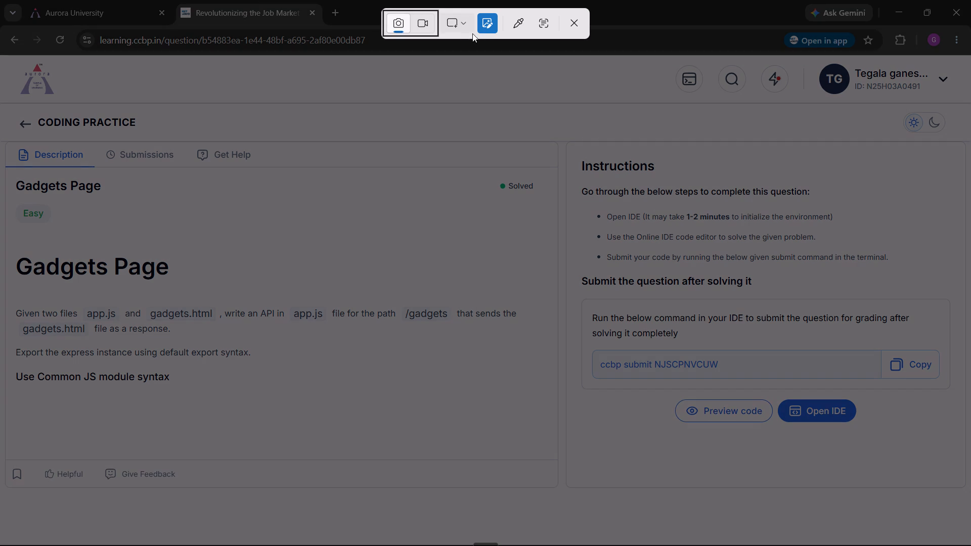
{"action": "left_click", "coordinate": [454, 25]}
{"action": "left_click", "coordinate": [456, 65]}
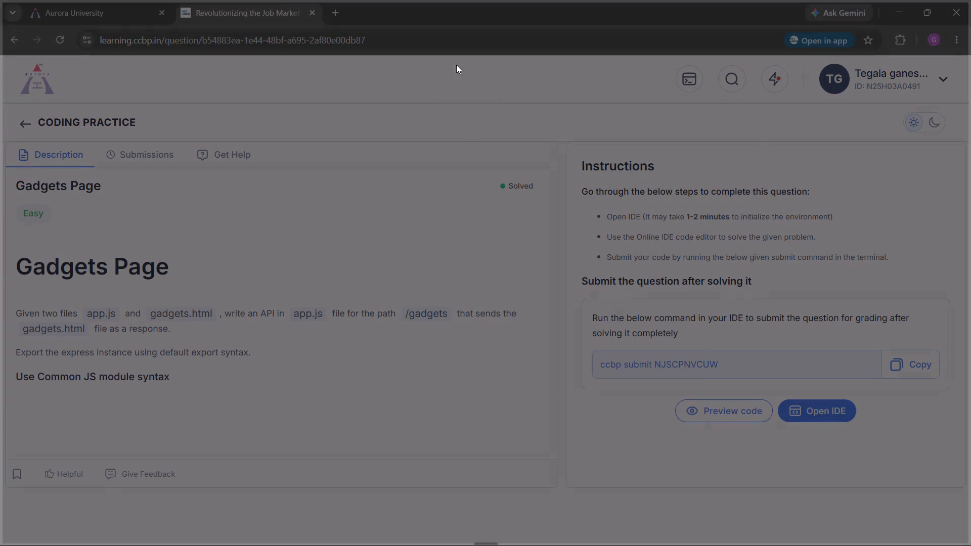
Preview the saved code for Gadgets Page and take a full-screen screenshot of its app.js.
{"action": "left_click", "coordinate": [695, 405]}
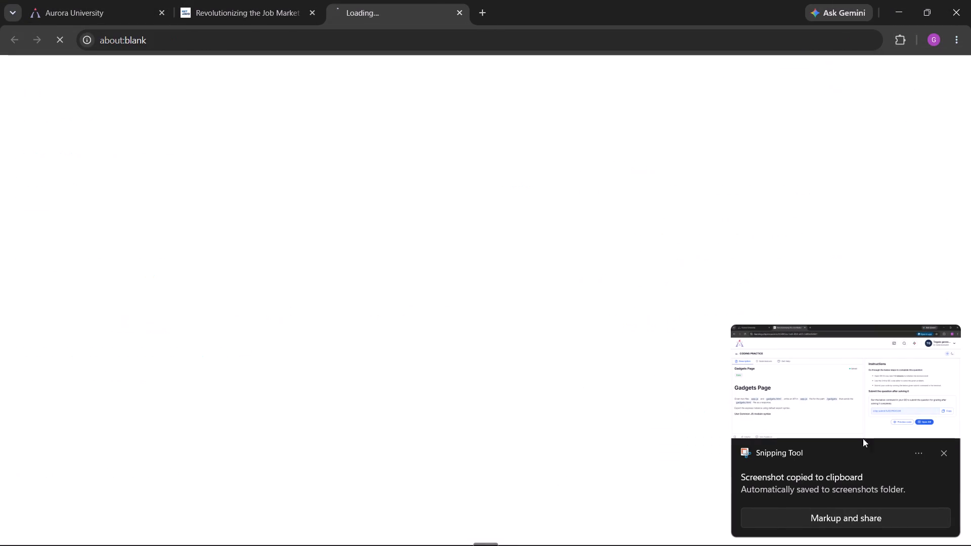
{"action": "left_click", "coordinate": [941, 454]}
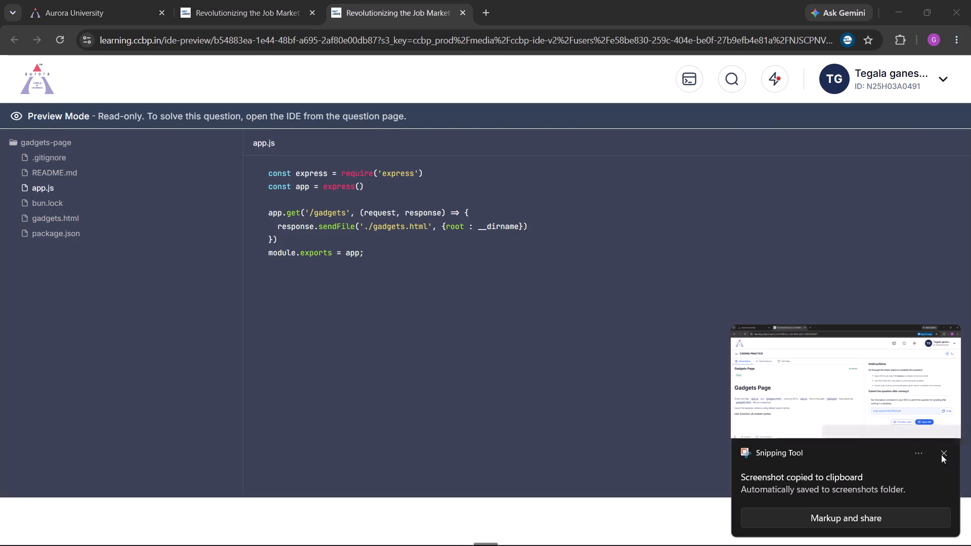
{"action": "key", "text": "Print"}
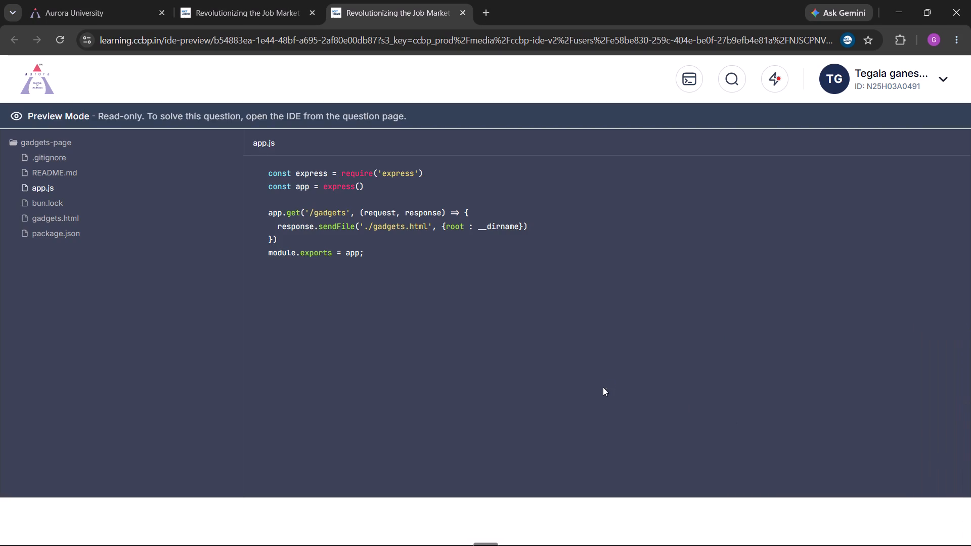
{"action": "left_click", "coordinate": [458, 24]}
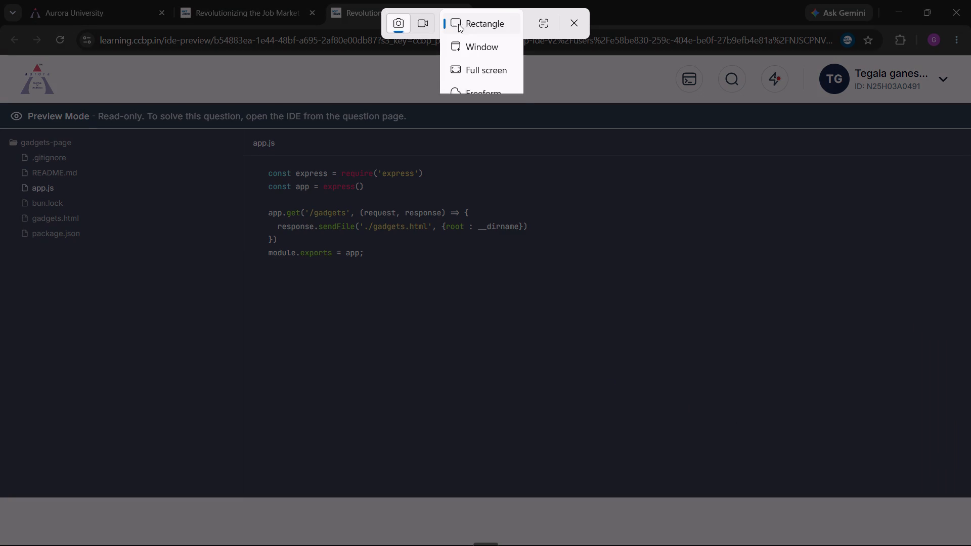
{"action": "left_click", "coordinate": [477, 75]}
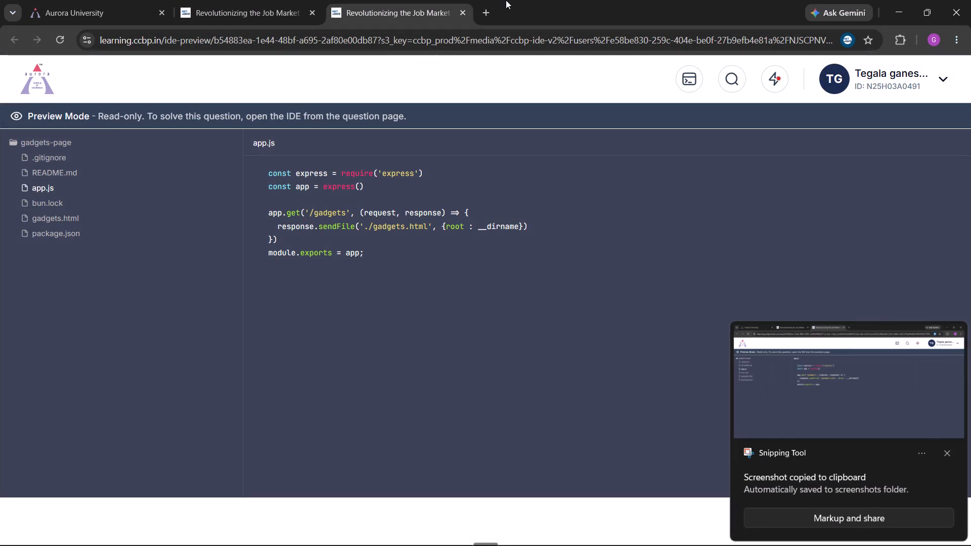
Close the Gadgets Page code preview, open the Get a String question and take a full-screen screenshot of its page.
{"action": "left_click", "coordinate": [462, 11]}
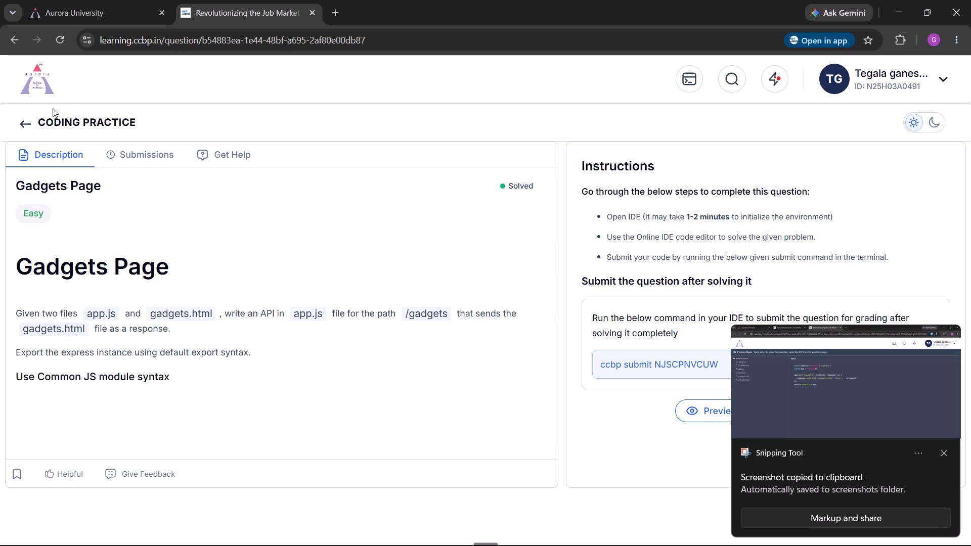
{"action": "left_click", "coordinate": [22, 121]}
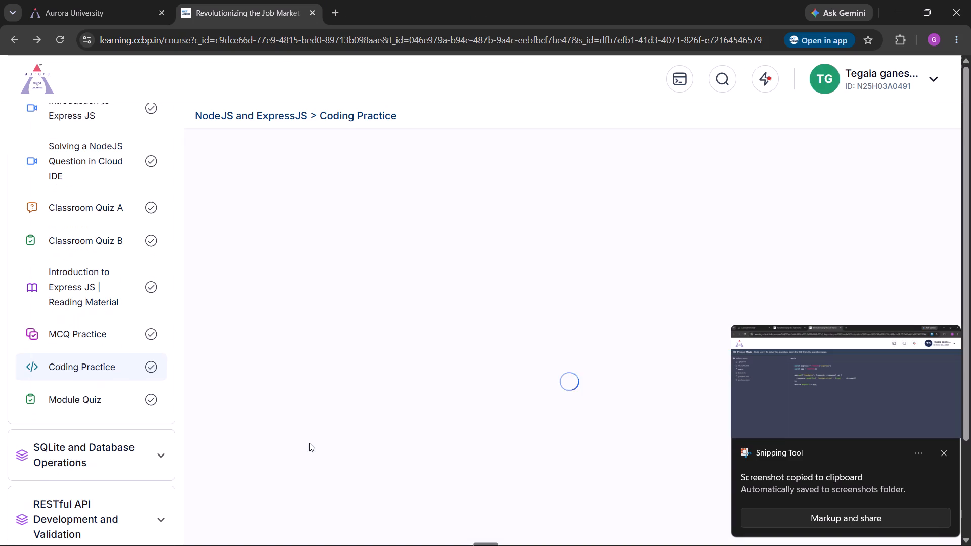
{"action": "scroll", "coordinate": [313, 499], "scroll_direction": "down", "scroll_amount": 2}
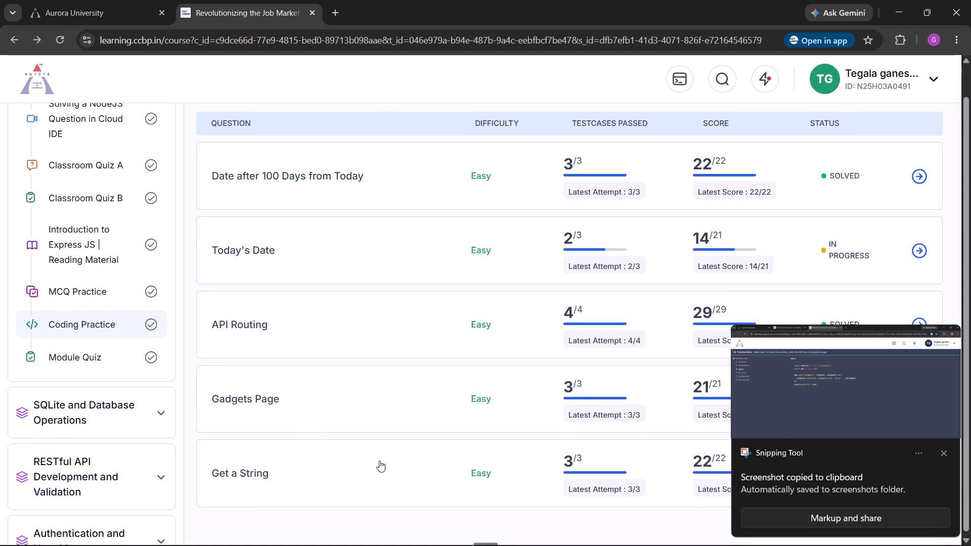
{"action": "left_click", "coordinate": [379, 461]}
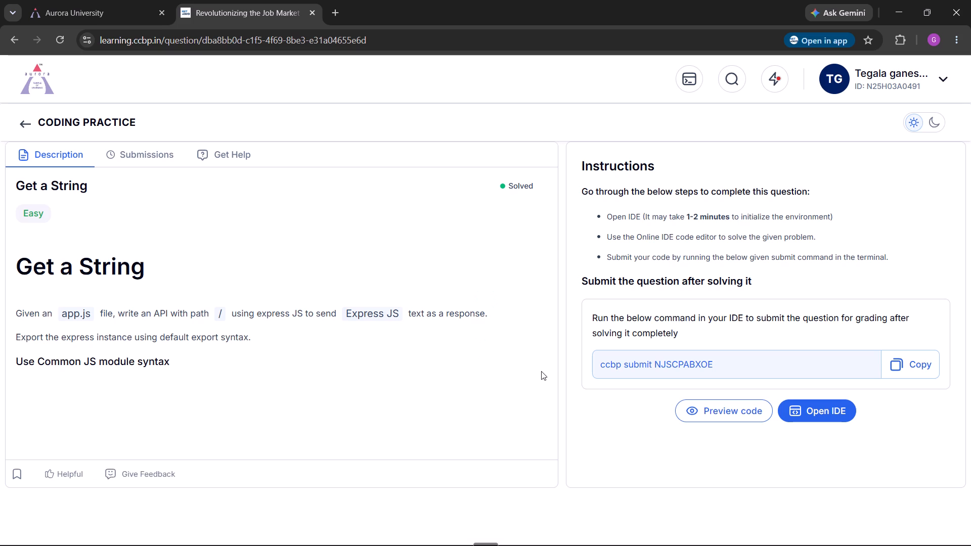
{"action": "key", "text": "Print"}
{"action": "left_click", "coordinate": [457, 25]}
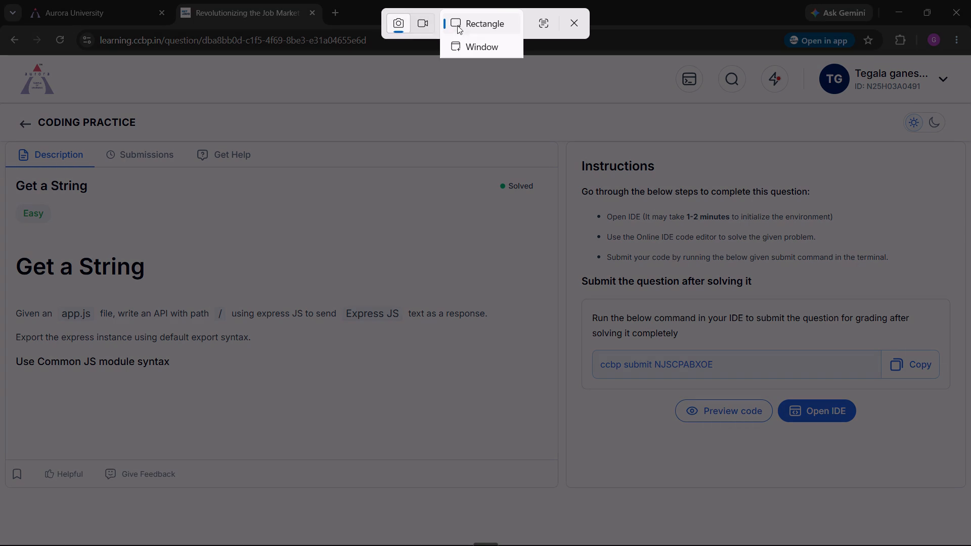
{"action": "left_click", "coordinate": [467, 68]}
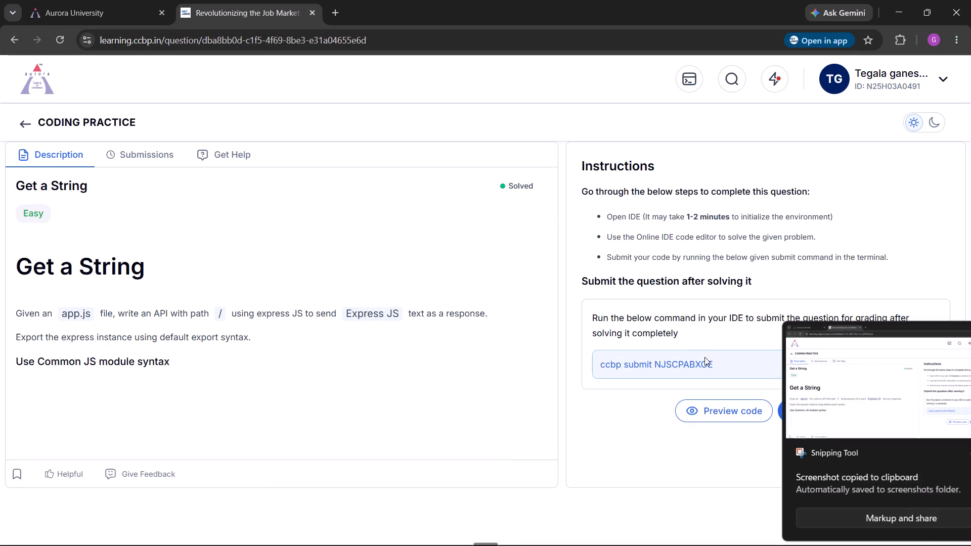
Preview the saved code for Get a String and take a full-screen screenshot of its app.js.
{"action": "left_click", "coordinate": [713, 418]}
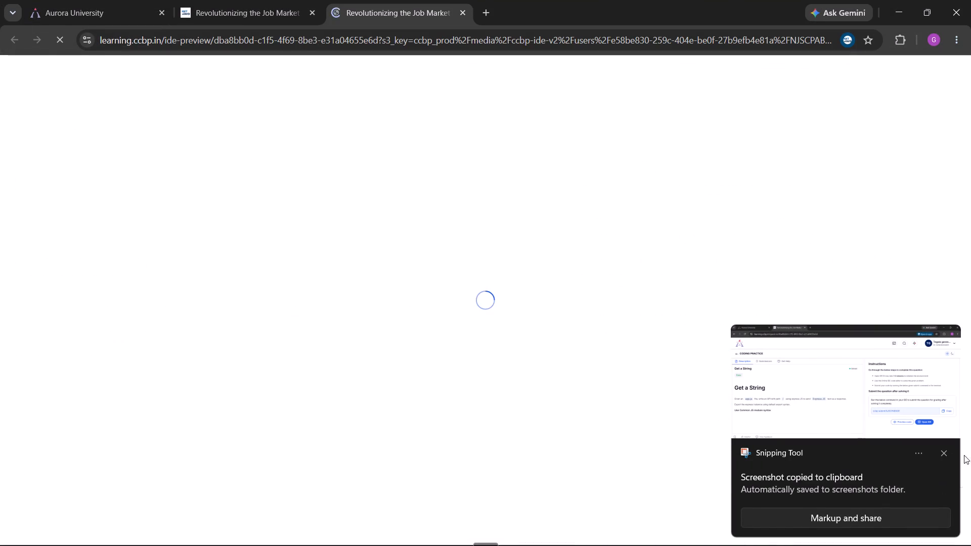
{"action": "left_click", "coordinate": [945, 453]}
{"action": "key", "text": "Print"}
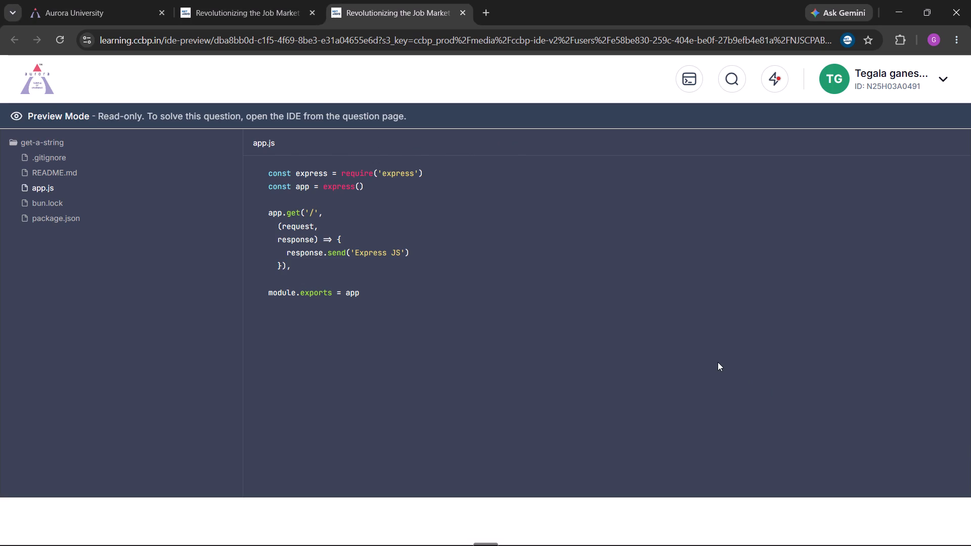
{"action": "left_click", "coordinate": [457, 27]}
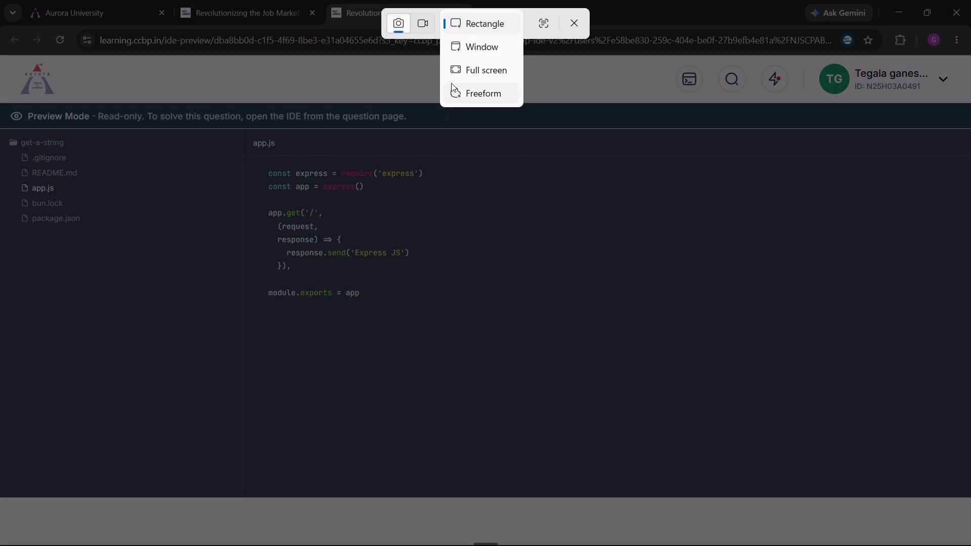
{"action": "left_click", "coordinate": [450, 73]}
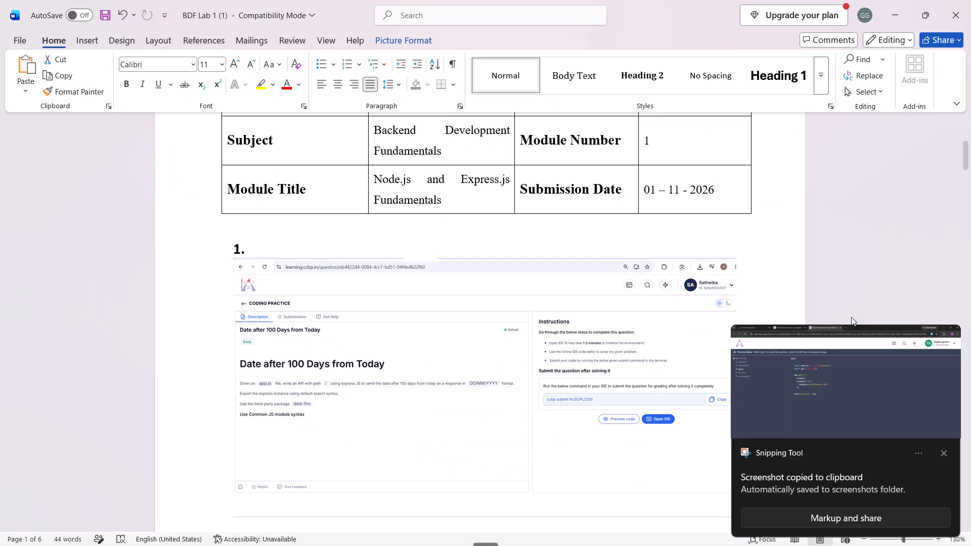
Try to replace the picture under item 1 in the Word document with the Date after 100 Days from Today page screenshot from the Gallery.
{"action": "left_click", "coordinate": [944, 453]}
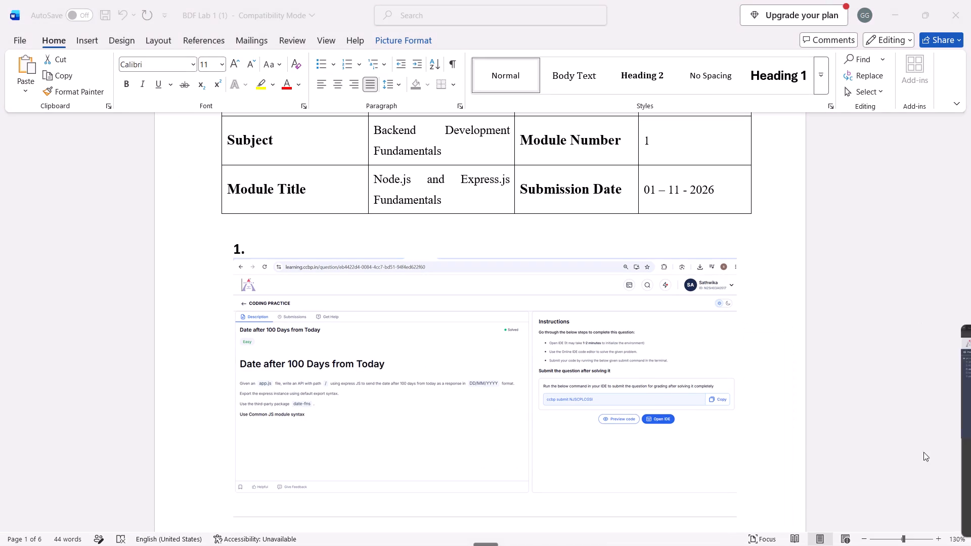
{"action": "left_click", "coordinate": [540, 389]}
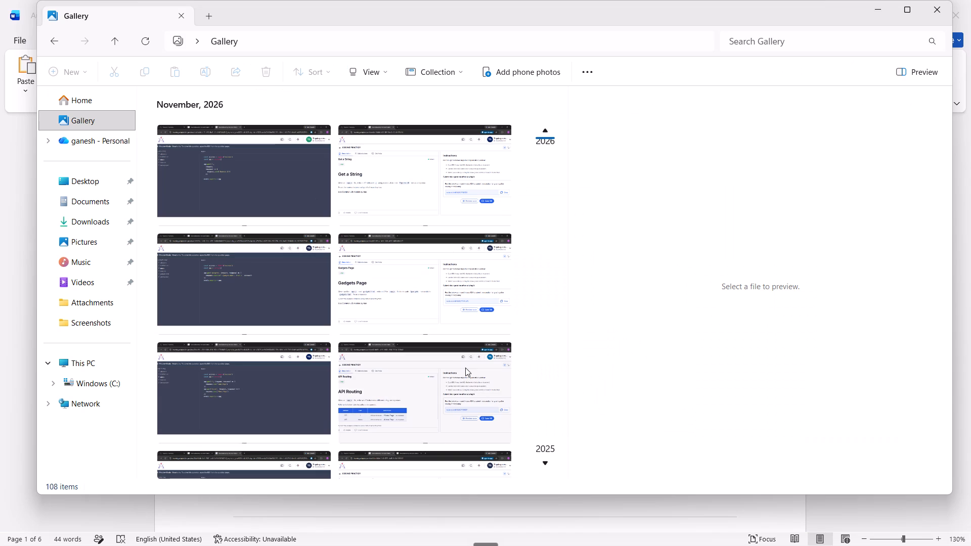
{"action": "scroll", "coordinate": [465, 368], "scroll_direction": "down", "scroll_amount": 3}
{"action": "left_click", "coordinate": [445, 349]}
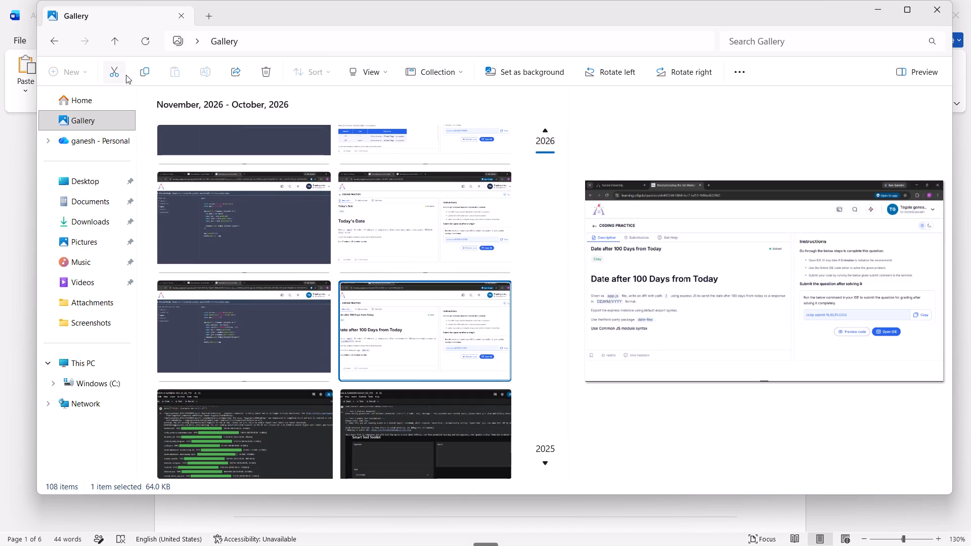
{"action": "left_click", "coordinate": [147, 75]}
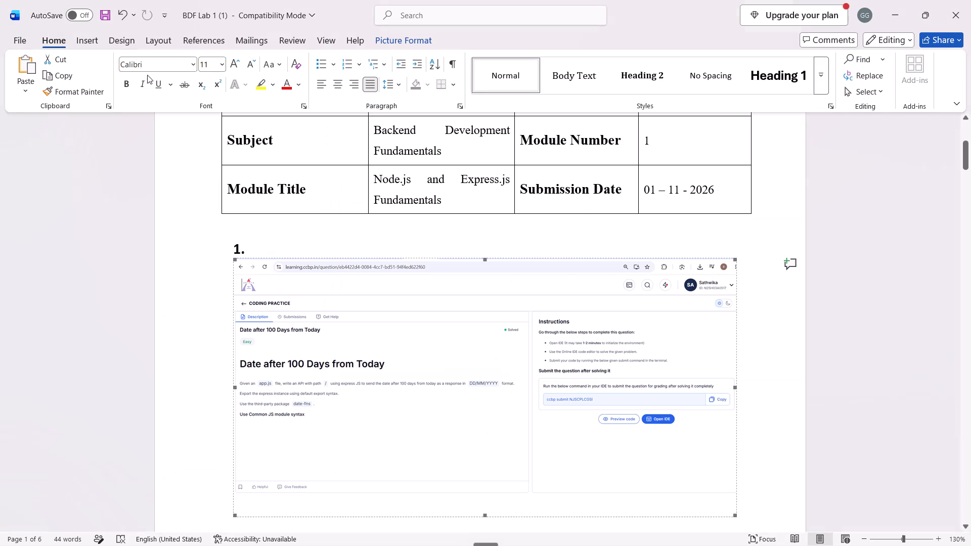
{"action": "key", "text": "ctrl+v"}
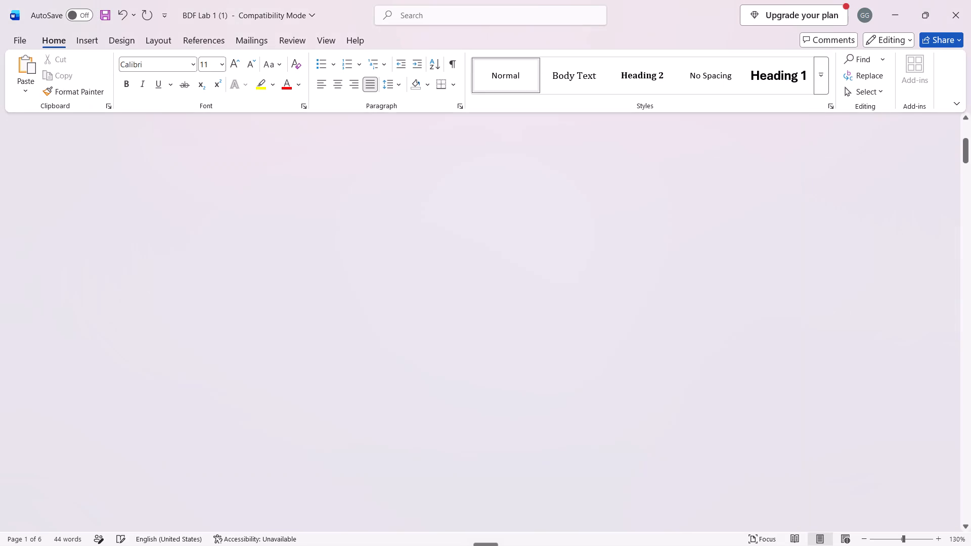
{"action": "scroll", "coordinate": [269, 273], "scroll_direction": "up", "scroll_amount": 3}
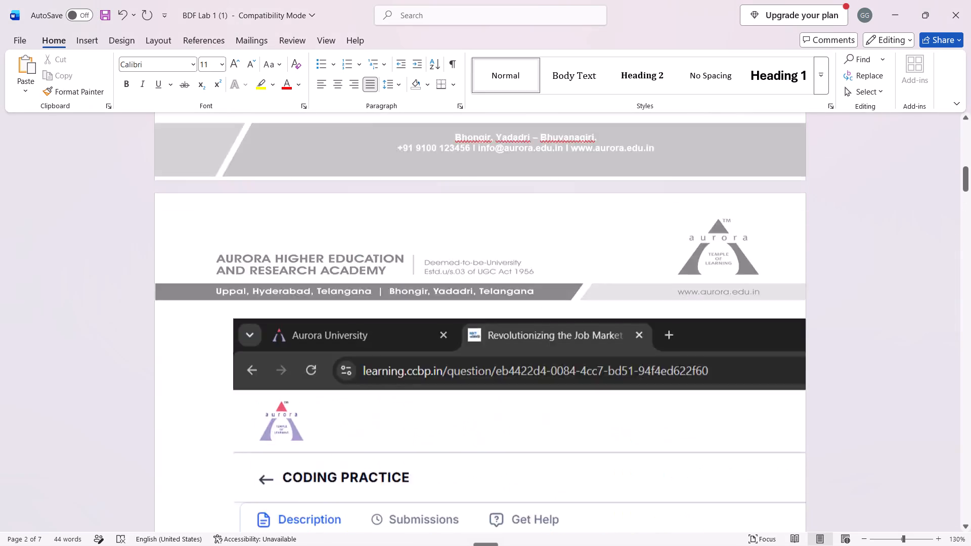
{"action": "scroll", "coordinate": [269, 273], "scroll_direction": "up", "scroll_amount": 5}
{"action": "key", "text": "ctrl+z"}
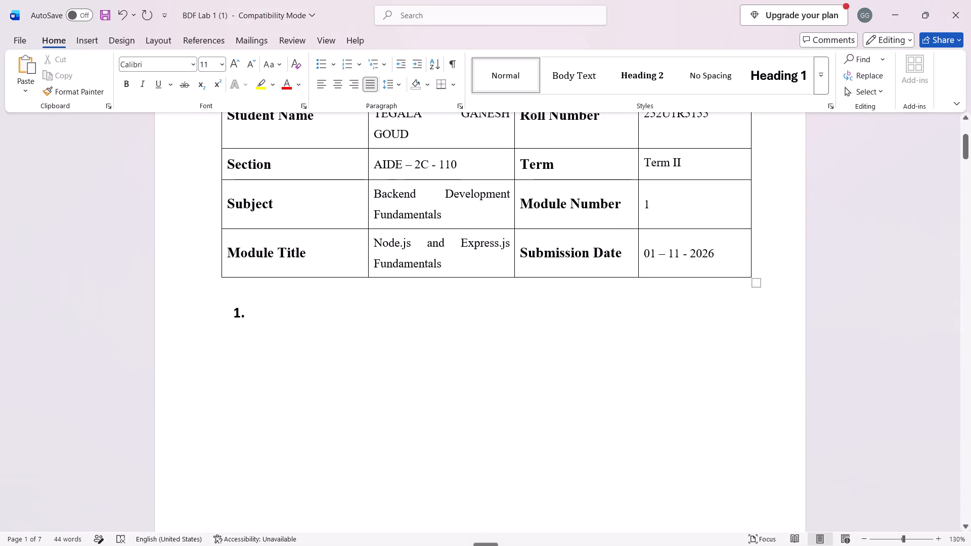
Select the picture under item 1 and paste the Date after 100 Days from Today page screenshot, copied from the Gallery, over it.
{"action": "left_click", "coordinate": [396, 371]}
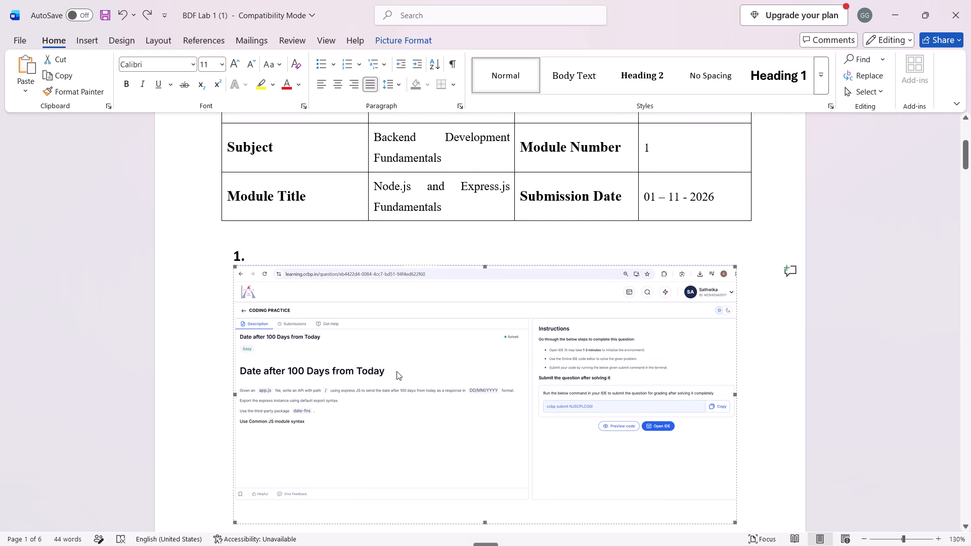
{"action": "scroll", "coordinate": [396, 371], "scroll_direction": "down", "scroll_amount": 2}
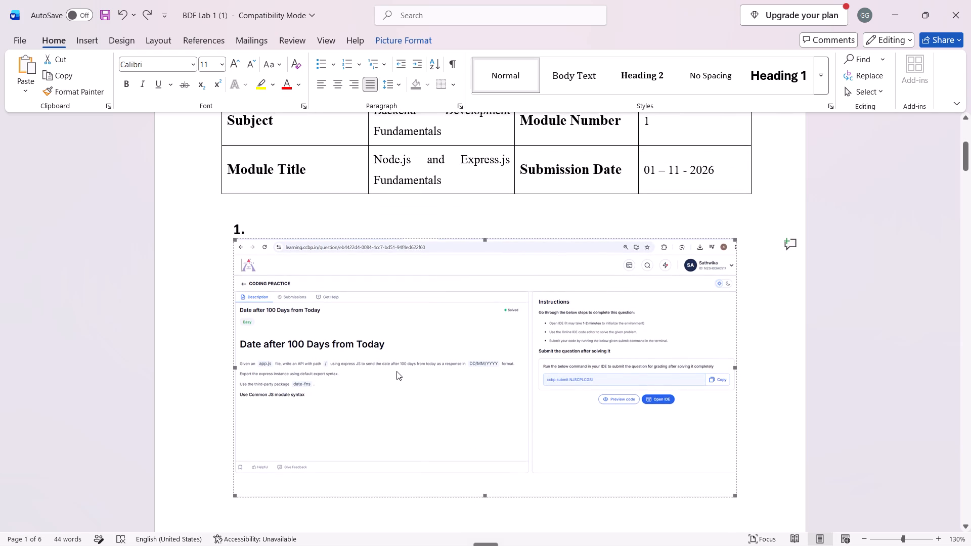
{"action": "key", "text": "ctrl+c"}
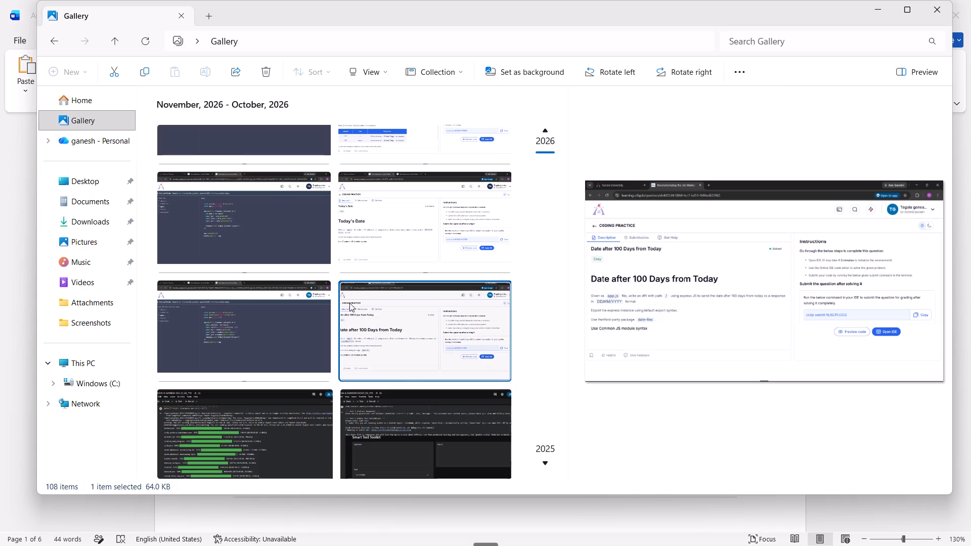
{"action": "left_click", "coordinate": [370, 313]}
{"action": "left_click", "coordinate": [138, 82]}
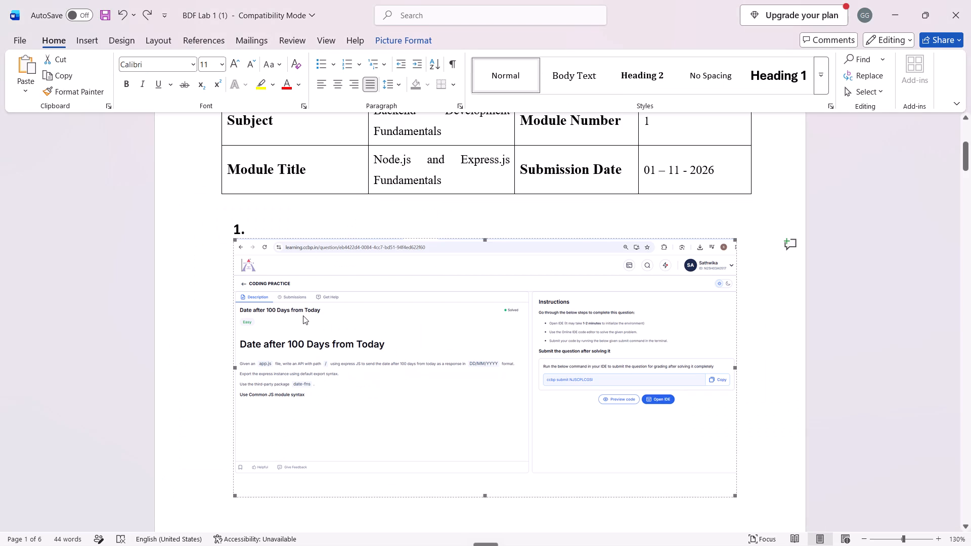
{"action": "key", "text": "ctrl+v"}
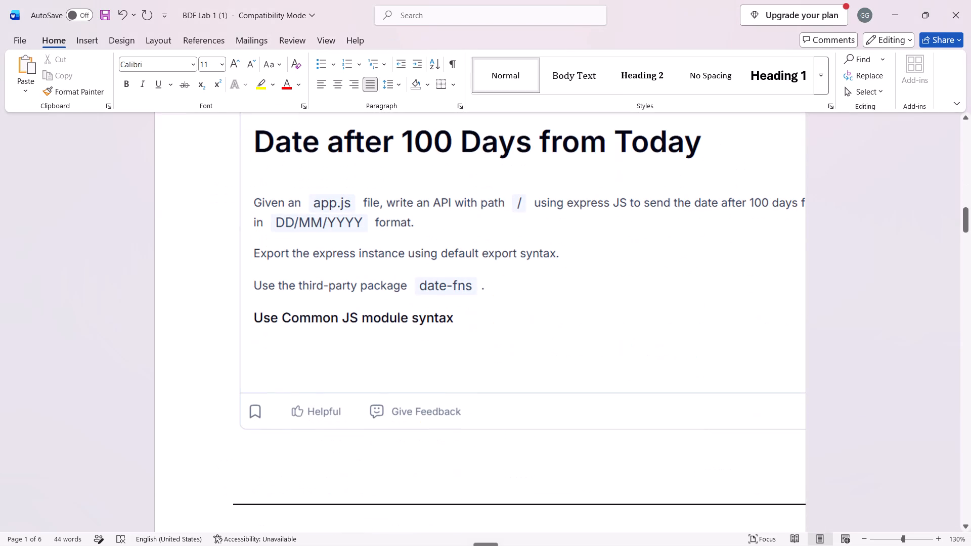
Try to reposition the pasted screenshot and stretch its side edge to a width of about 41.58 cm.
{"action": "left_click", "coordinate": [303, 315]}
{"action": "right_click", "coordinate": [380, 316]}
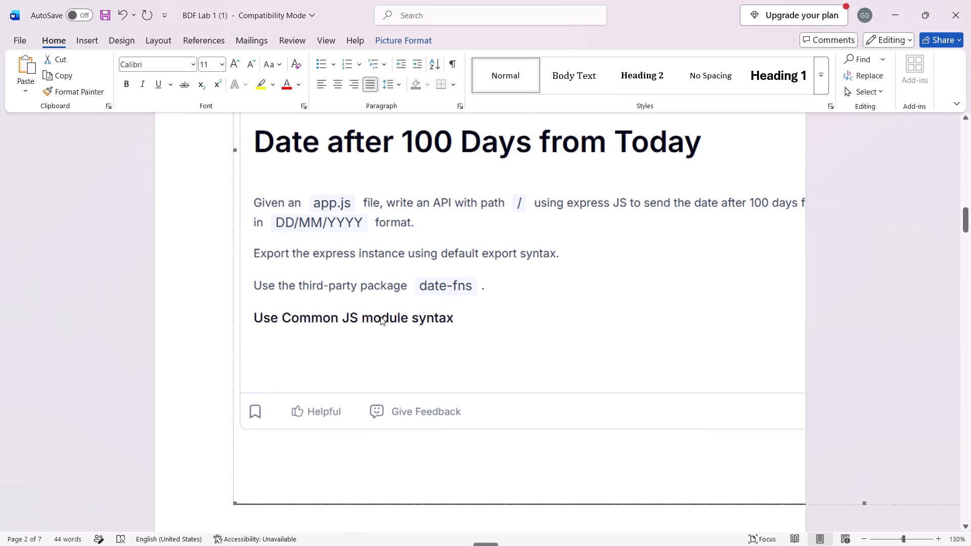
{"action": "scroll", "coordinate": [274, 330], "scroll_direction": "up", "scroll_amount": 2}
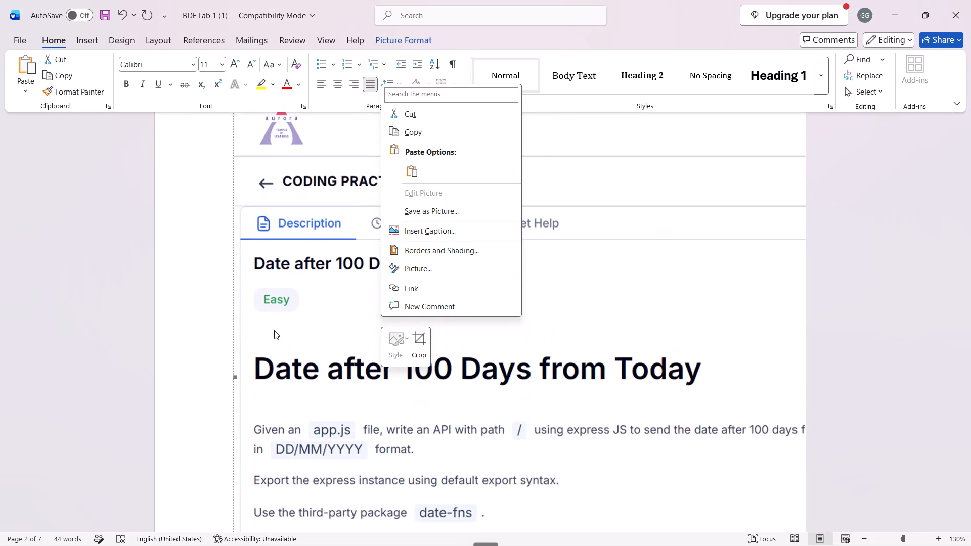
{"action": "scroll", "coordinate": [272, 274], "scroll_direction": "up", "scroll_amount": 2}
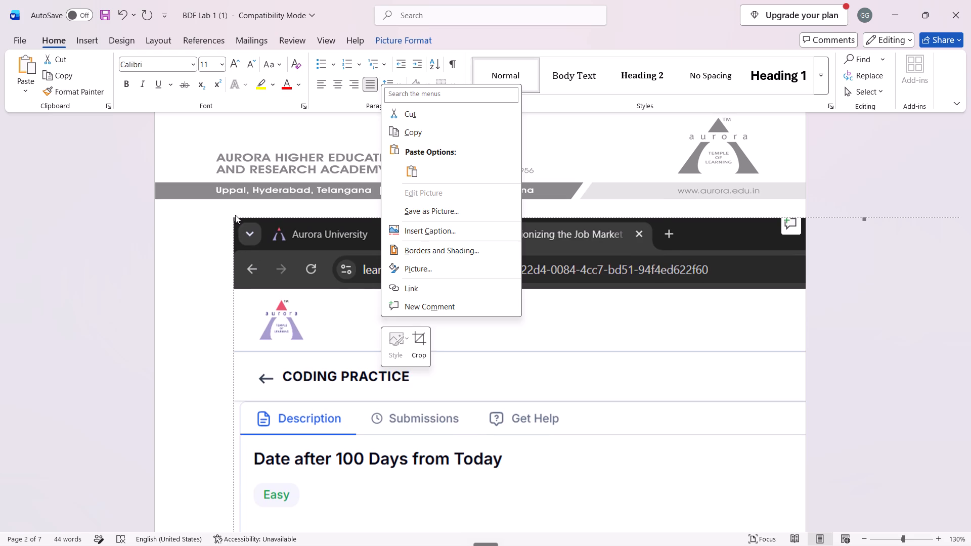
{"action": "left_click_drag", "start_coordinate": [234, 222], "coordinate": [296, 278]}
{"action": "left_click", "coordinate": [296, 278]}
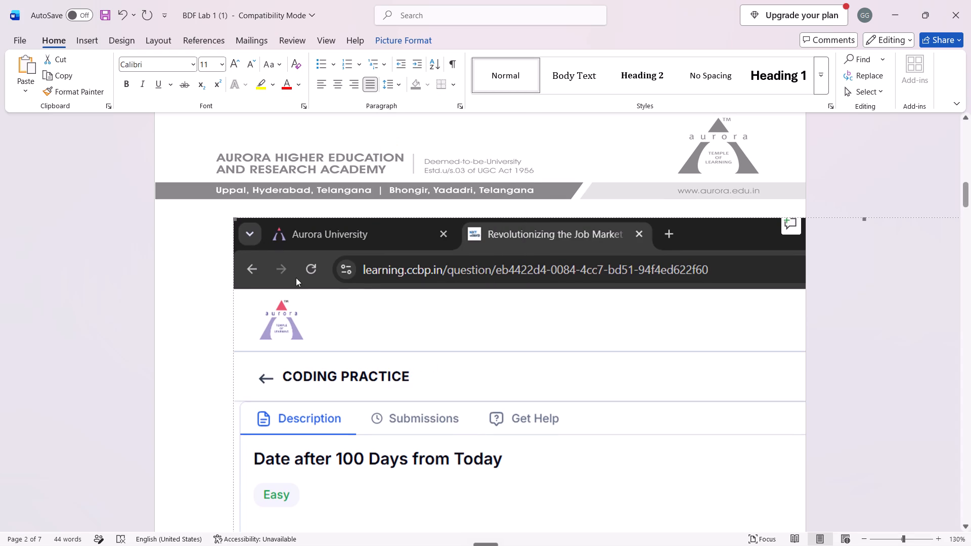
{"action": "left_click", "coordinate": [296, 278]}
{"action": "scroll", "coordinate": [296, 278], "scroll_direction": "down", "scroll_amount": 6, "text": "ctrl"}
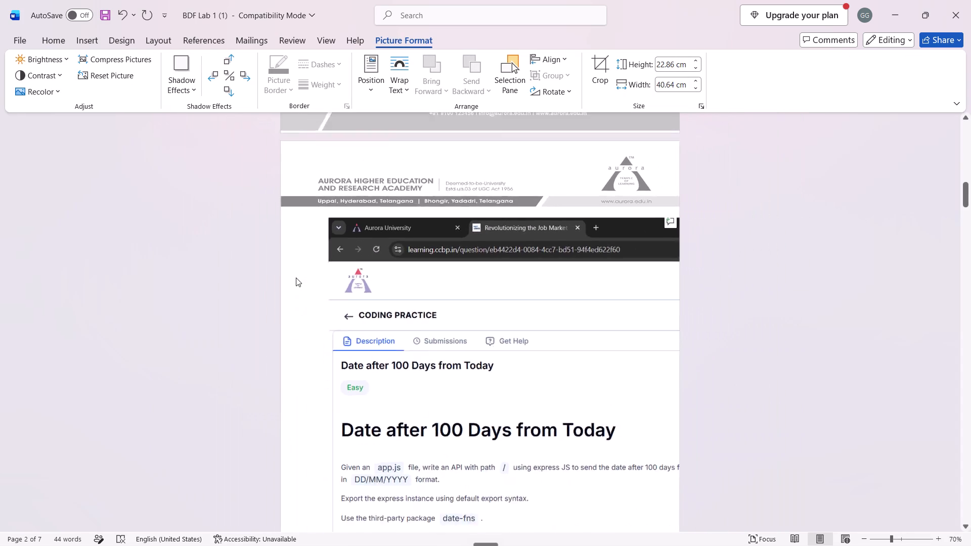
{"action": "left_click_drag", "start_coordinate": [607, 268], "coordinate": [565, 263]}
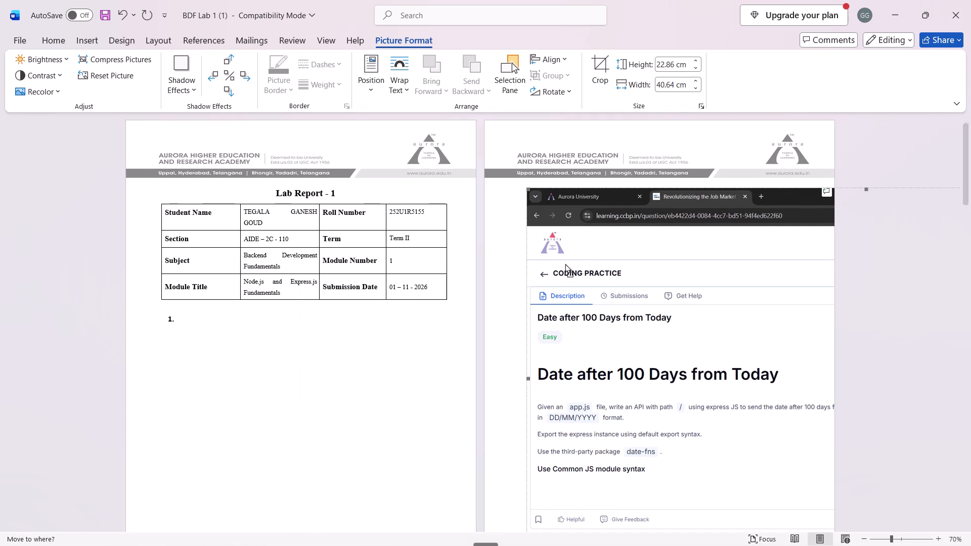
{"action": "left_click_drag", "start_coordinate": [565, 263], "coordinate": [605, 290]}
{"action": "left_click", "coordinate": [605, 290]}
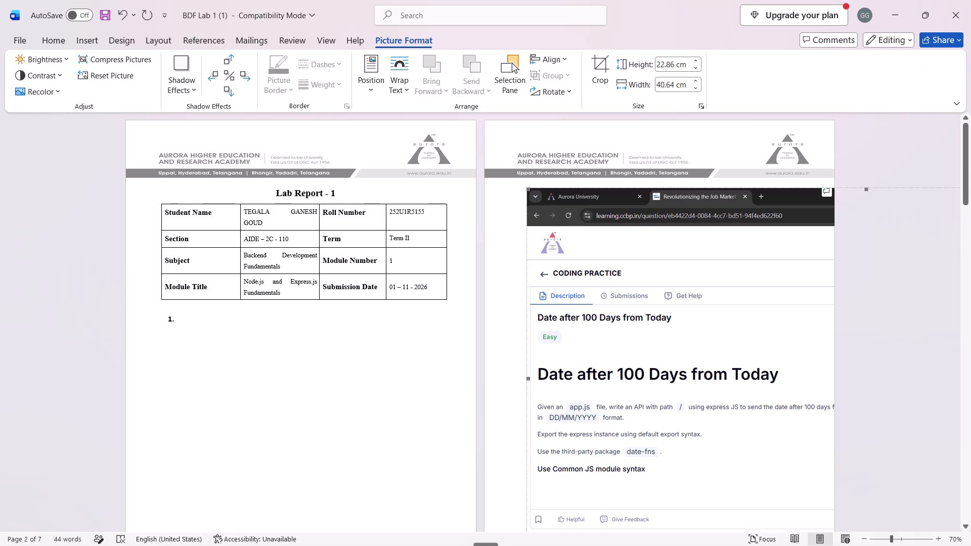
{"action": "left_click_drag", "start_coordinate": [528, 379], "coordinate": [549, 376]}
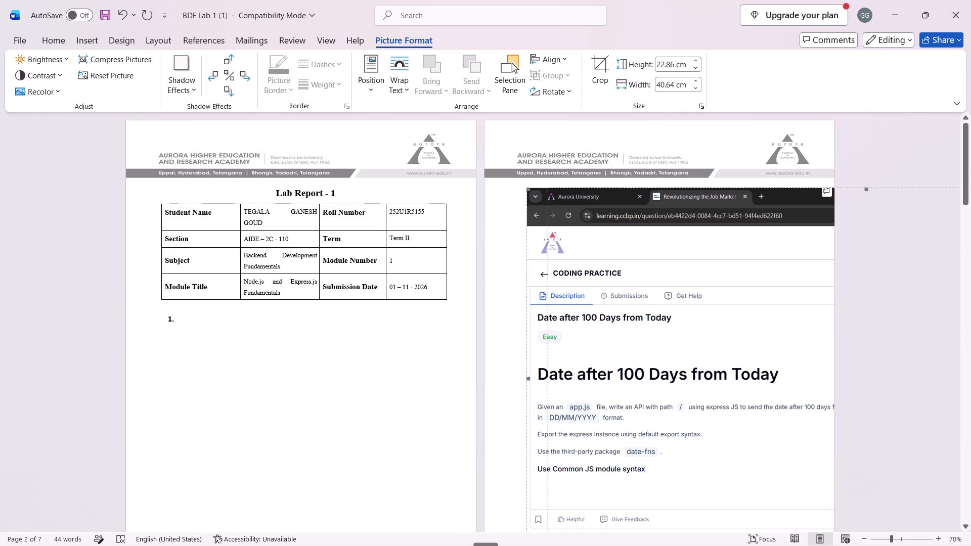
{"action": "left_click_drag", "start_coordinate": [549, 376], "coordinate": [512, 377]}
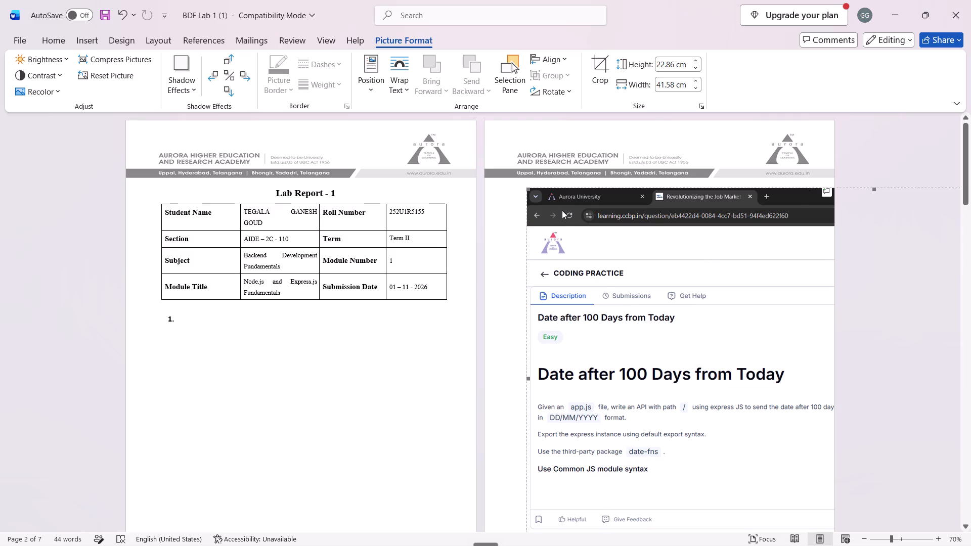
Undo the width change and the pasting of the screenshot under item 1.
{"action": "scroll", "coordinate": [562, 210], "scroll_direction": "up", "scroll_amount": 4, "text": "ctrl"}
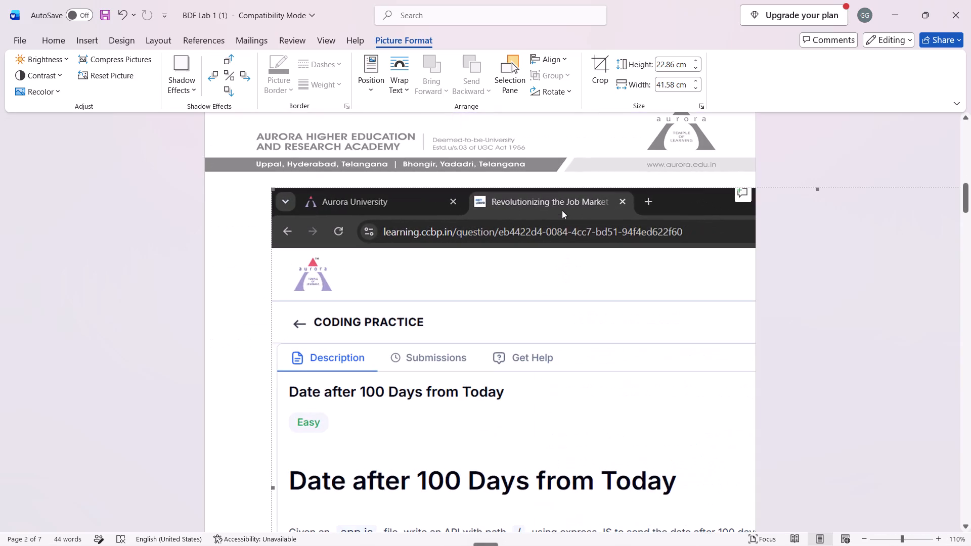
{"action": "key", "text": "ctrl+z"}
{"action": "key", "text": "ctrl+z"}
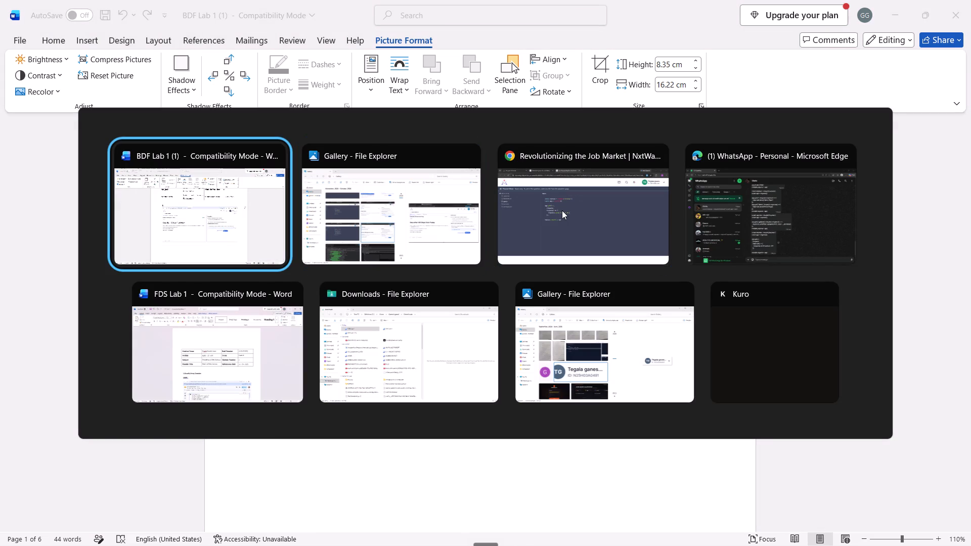
Switch to the Gallery in File Explorer and pick the Date after 100 Days from Today page screenshot.
{"action": "left_click", "coordinate": [427, 345]}
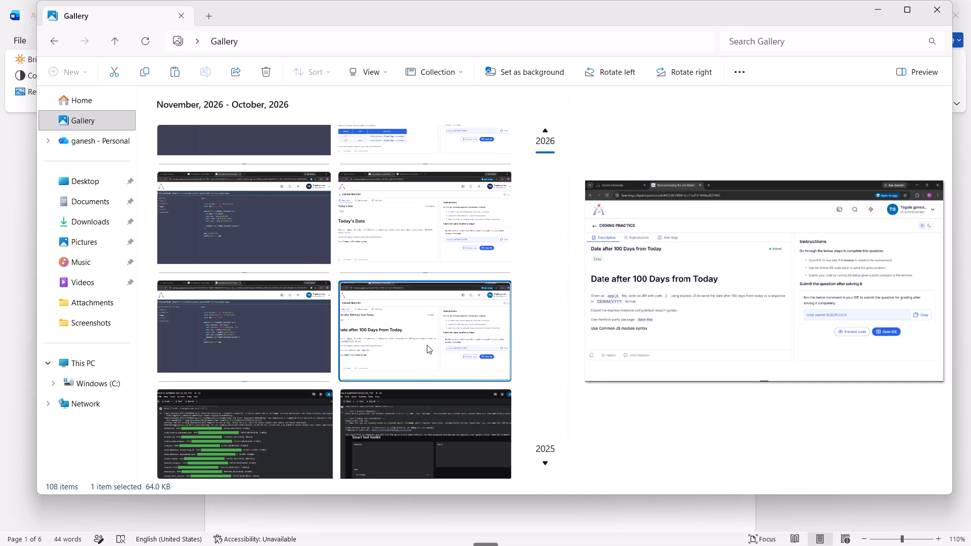
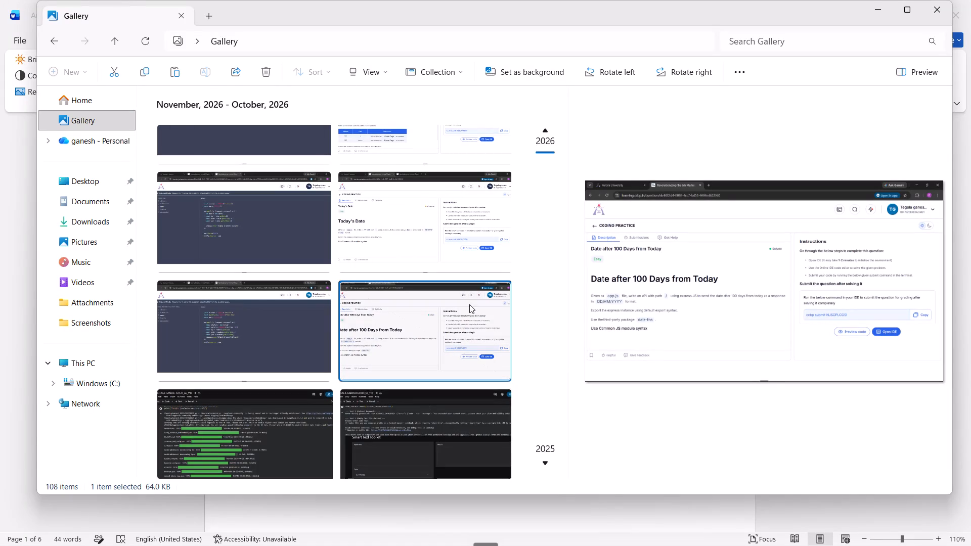
Open the Date after 100 Days from Today page screenshot in Photos and zoom it out to 46%.
{"action": "double_click", "coordinate": [394, 359]}
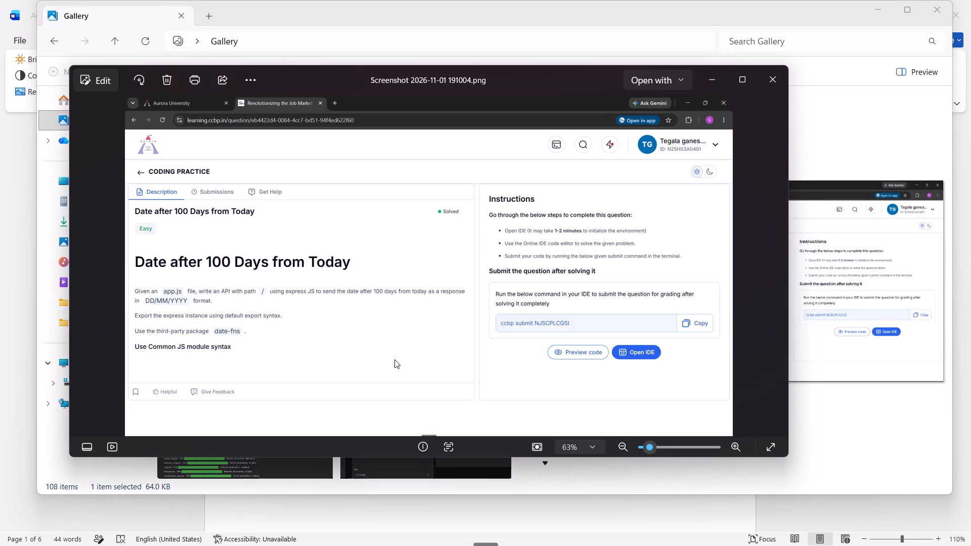
{"action": "left_click", "coordinate": [645, 446]}
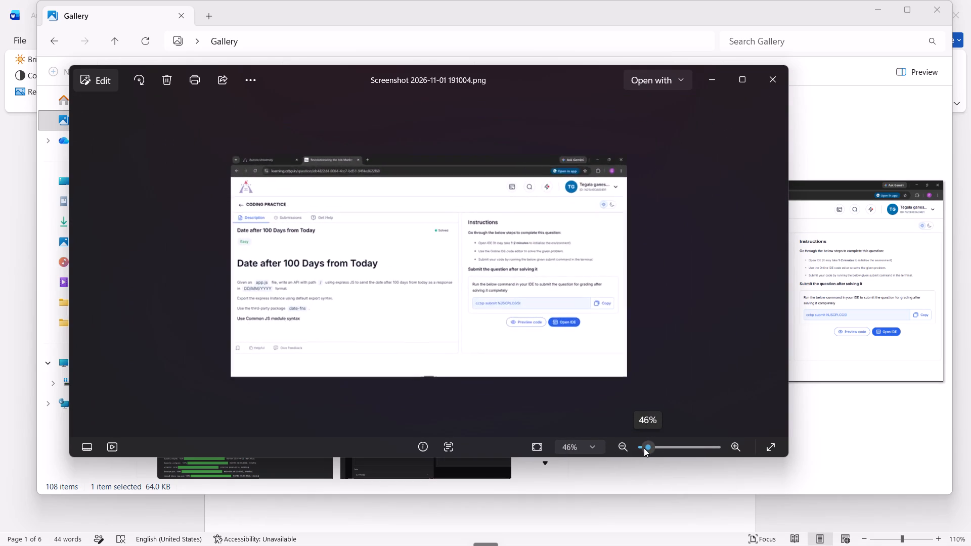
{"action": "left_click", "coordinate": [421, 293]}
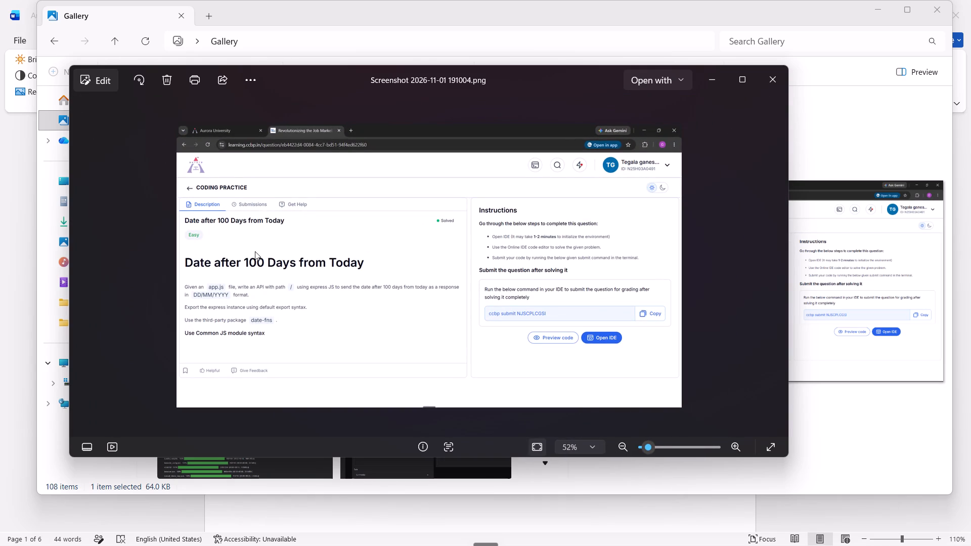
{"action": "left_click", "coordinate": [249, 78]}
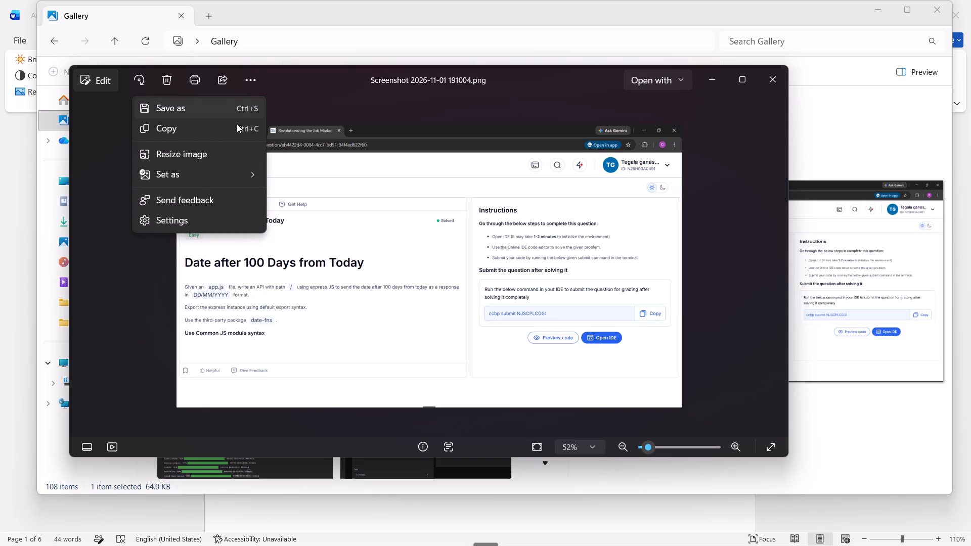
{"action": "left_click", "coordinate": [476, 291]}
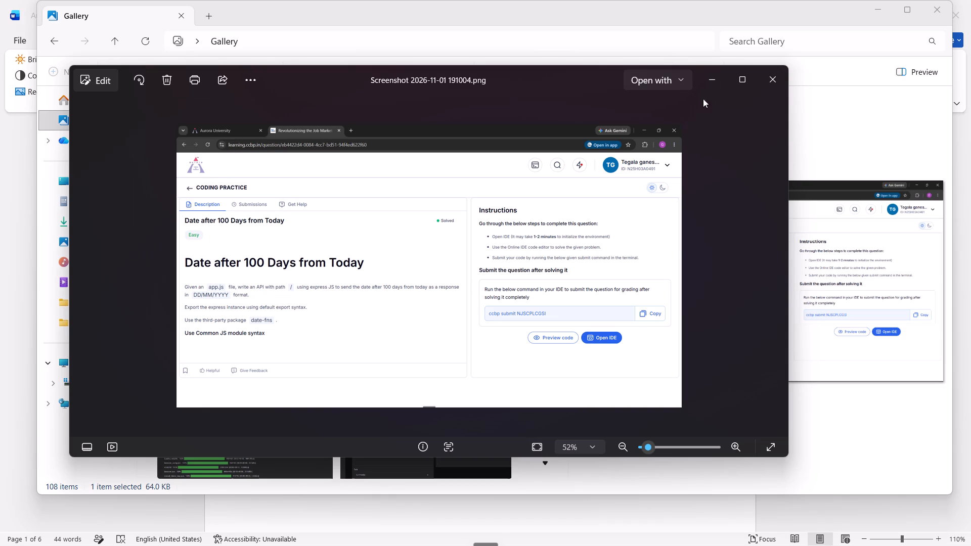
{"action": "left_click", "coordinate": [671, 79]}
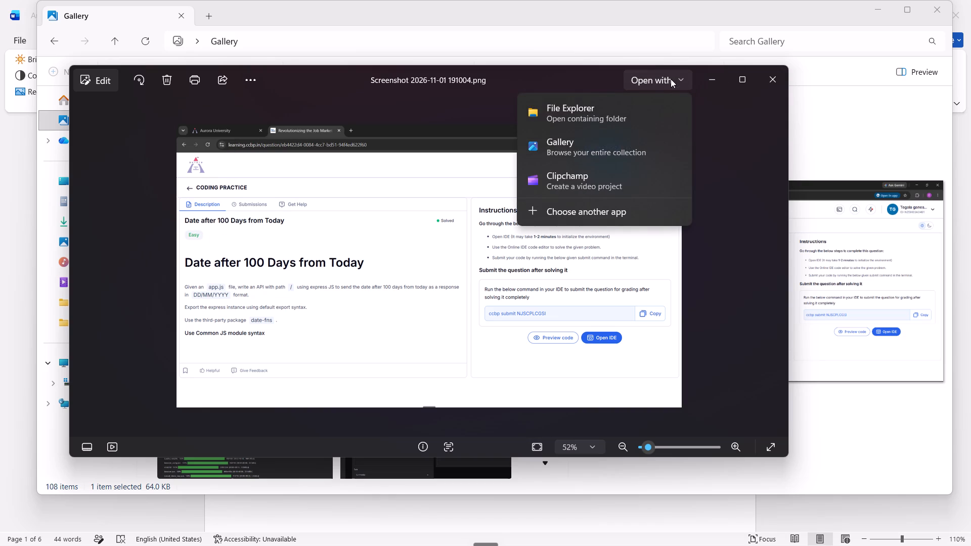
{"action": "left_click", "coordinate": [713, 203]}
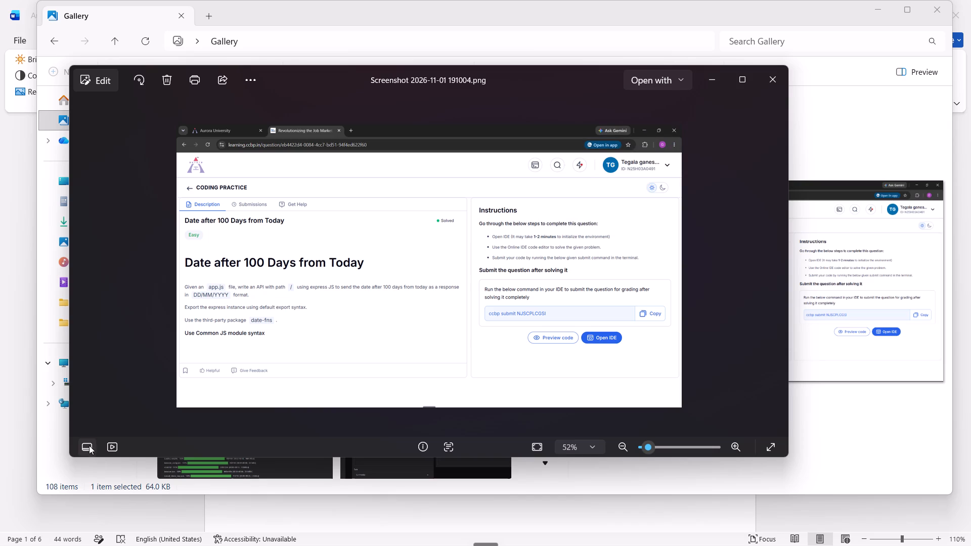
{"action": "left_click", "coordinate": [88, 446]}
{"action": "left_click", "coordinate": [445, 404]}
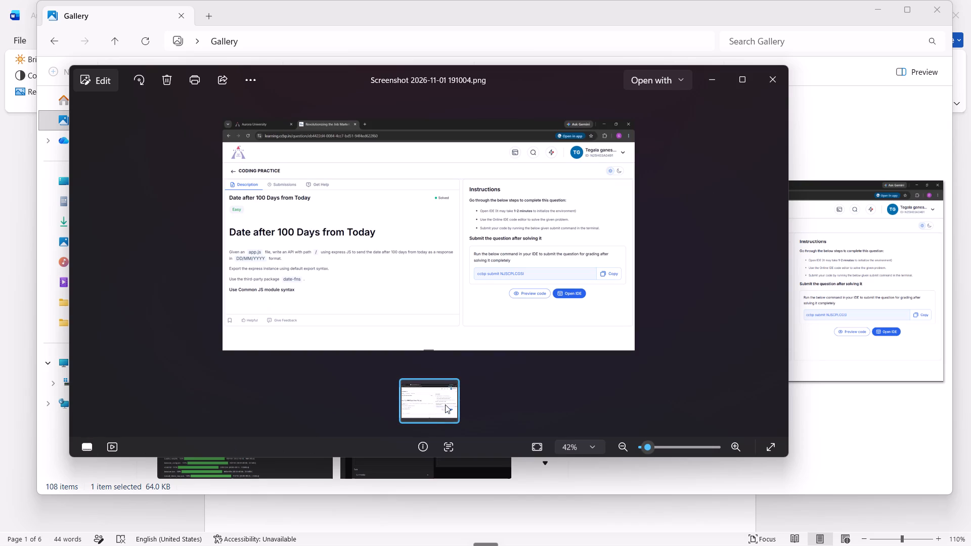
Switch to the BDF Lab 1 document in Word and replace the existing picture under item 1 with the copied screenshot.
{"action": "left_click", "coordinate": [423, 312]}
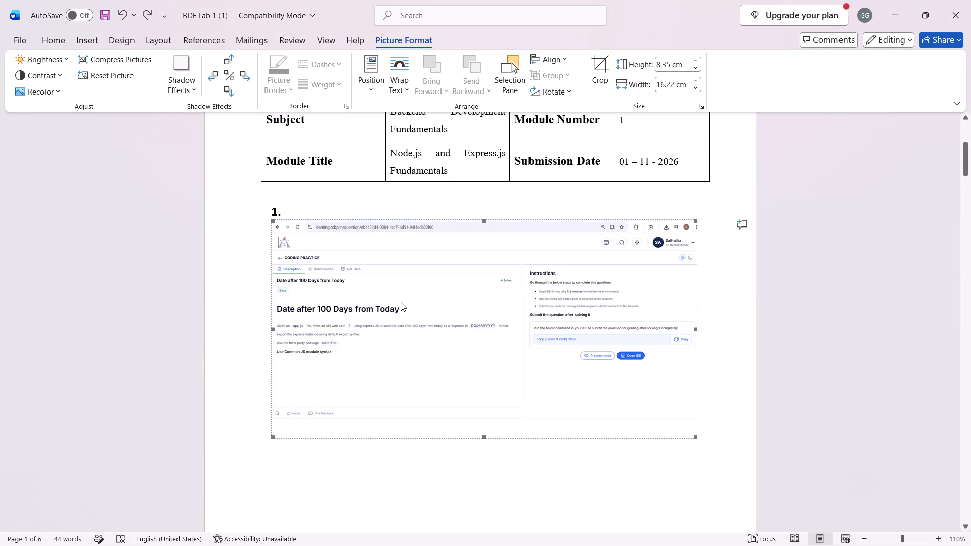
{"action": "key", "text": "ctrl+v"}
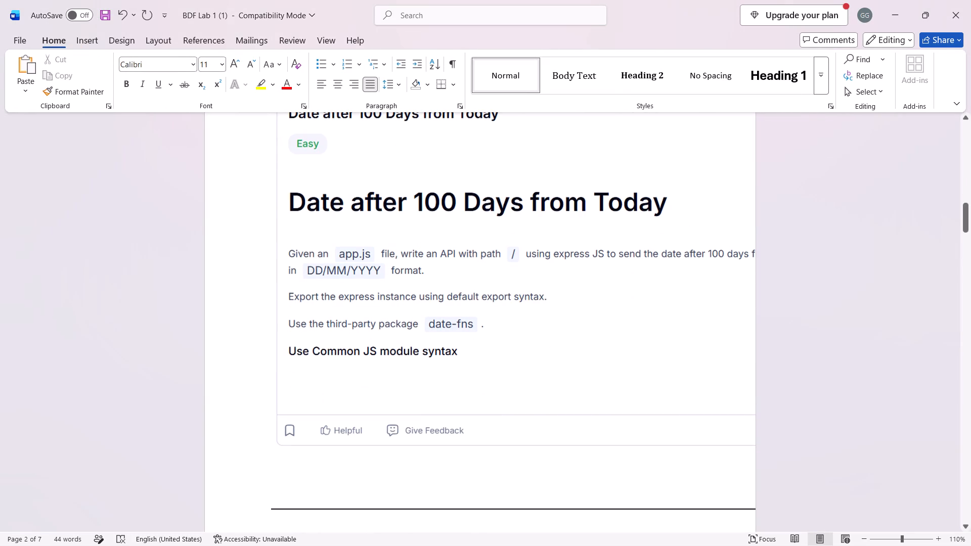
Select the pasted Date after 100 Days from Today screenshot and inspect how it fits on page 2 and among the other pages.
{"action": "scroll", "coordinate": [401, 302], "scroll_direction": "down", "scroll_amount": 7, "text": "ctrl"}
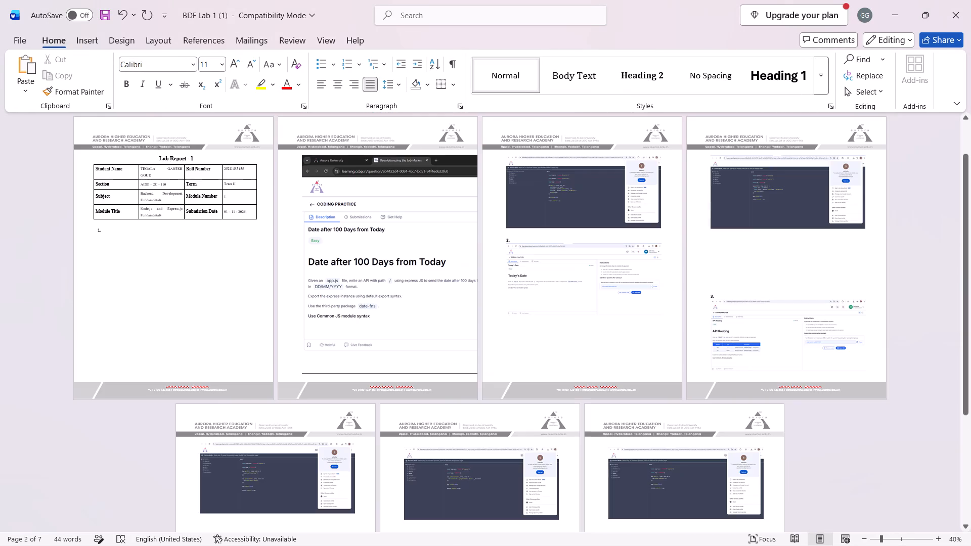
{"action": "scroll", "coordinate": [315, 285], "scroll_direction": "up", "scroll_amount": 2, "text": "ctrl"}
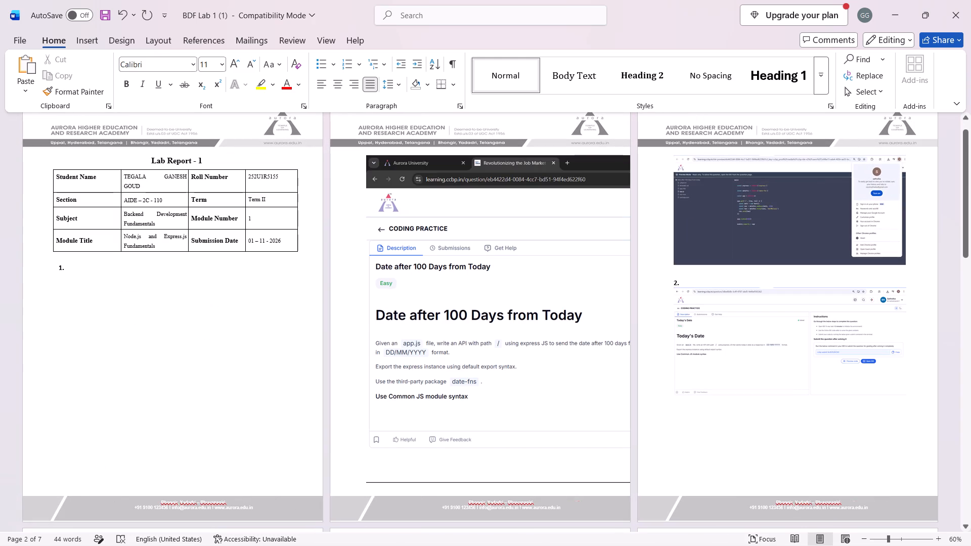
{"action": "scroll", "coordinate": [420, 305], "scroll_direction": "up", "scroll_amount": 4, "text": "ctrl"}
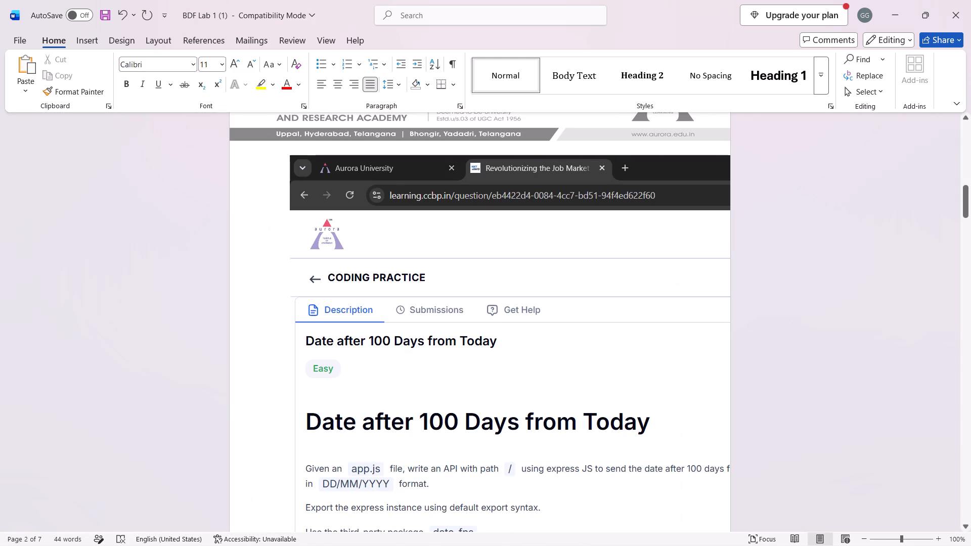
{"action": "left_click", "coordinate": [371, 352]}
{"action": "scroll", "coordinate": [371, 352], "scroll_direction": "down", "scroll_amount": 1}
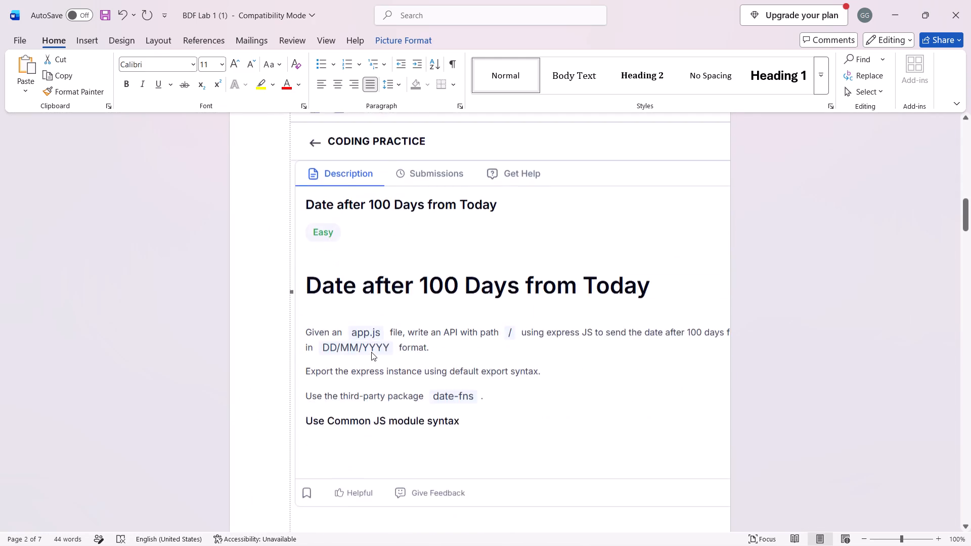
{"action": "scroll", "coordinate": [371, 352], "scroll_direction": "down", "scroll_amount": 1}
{"action": "right_click", "coordinate": [371, 352]}
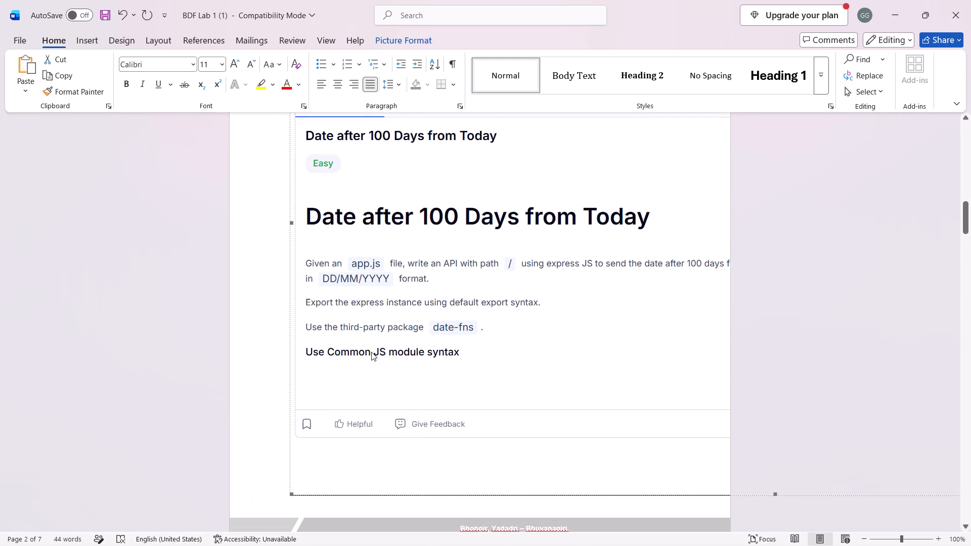
{"action": "scroll", "coordinate": [371, 352], "scroll_direction": "left", "scroll_amount": 1}
{"action": "left_click", "coordinate": [559, 426]}
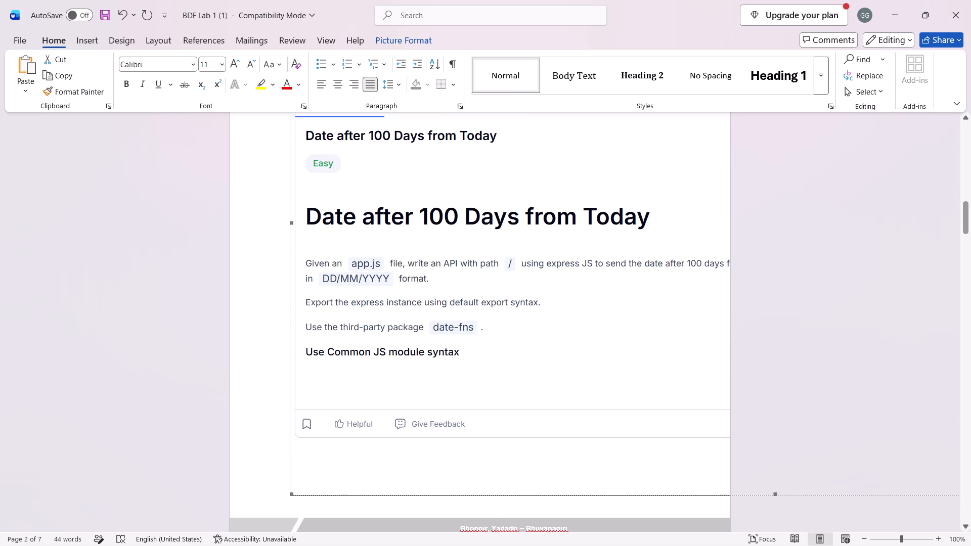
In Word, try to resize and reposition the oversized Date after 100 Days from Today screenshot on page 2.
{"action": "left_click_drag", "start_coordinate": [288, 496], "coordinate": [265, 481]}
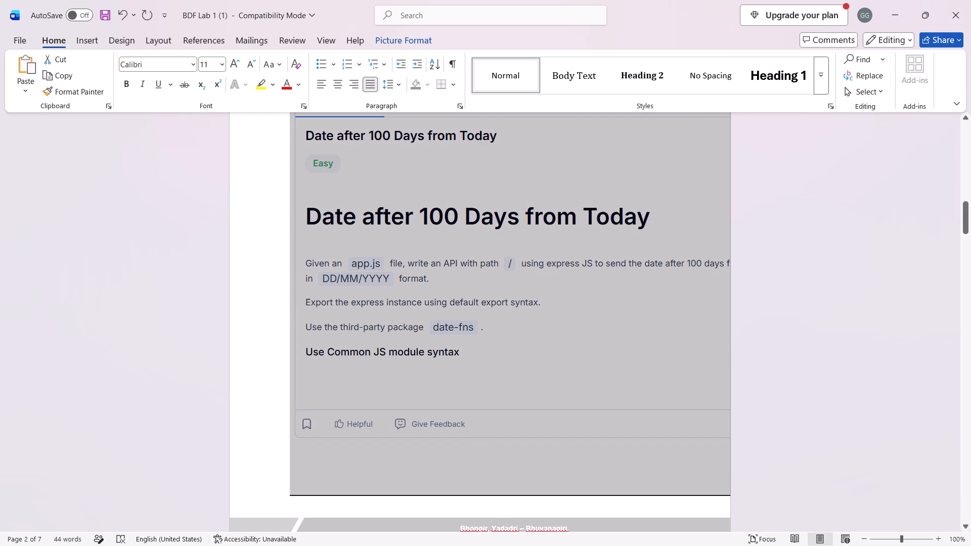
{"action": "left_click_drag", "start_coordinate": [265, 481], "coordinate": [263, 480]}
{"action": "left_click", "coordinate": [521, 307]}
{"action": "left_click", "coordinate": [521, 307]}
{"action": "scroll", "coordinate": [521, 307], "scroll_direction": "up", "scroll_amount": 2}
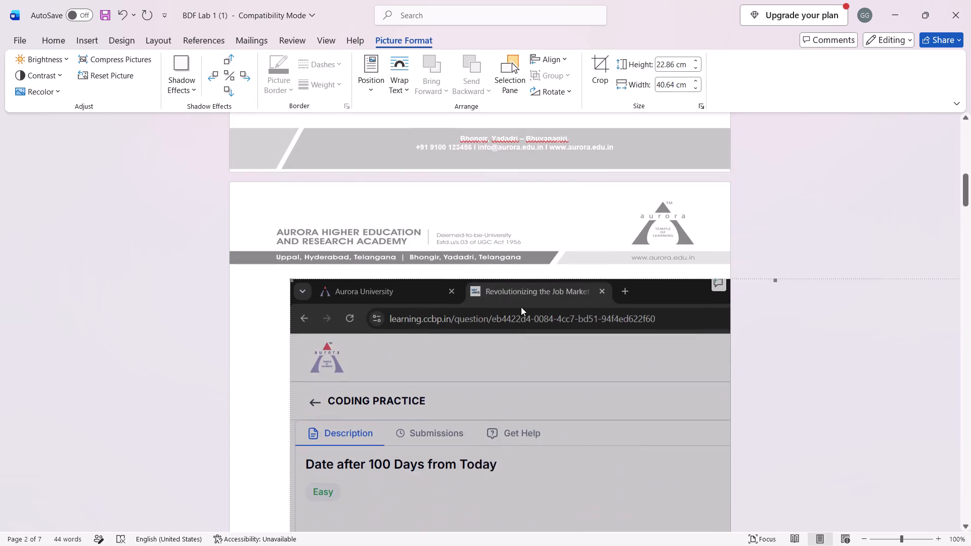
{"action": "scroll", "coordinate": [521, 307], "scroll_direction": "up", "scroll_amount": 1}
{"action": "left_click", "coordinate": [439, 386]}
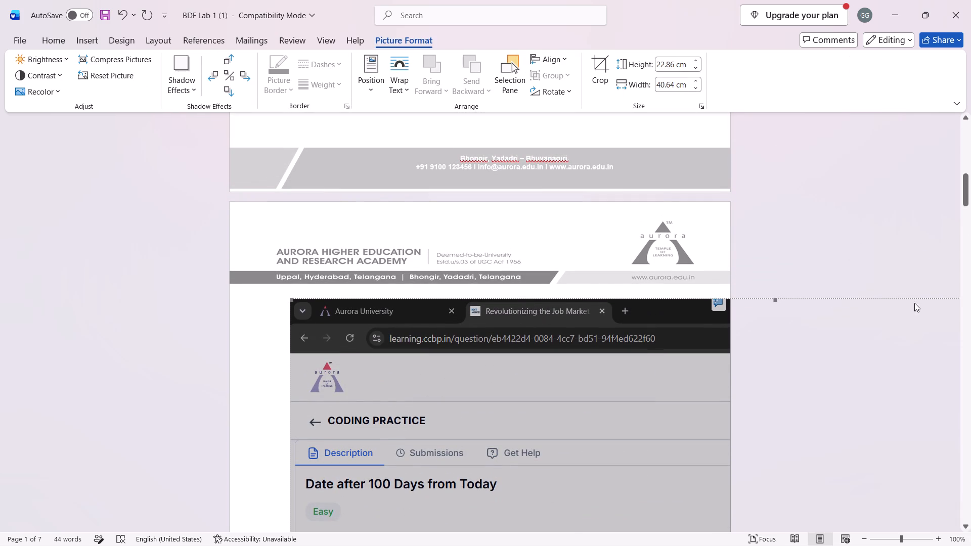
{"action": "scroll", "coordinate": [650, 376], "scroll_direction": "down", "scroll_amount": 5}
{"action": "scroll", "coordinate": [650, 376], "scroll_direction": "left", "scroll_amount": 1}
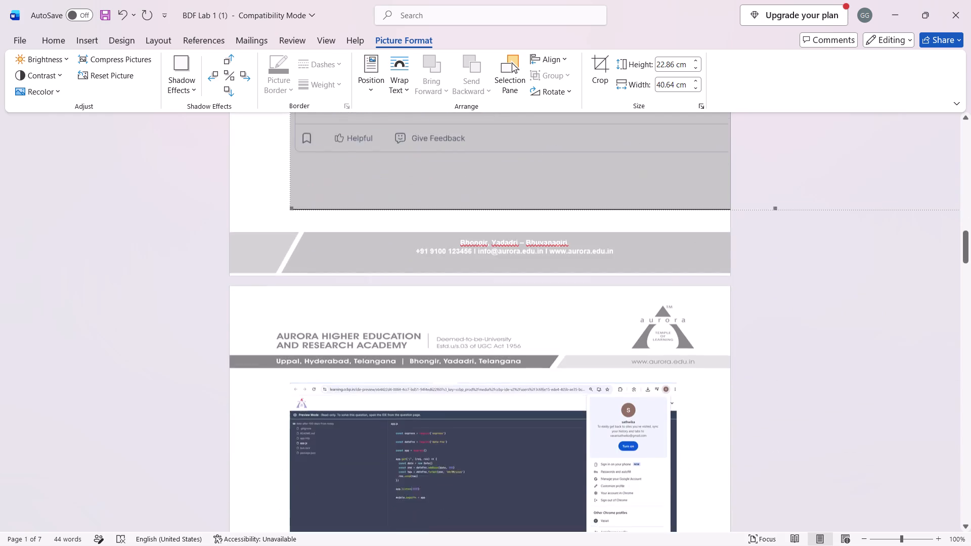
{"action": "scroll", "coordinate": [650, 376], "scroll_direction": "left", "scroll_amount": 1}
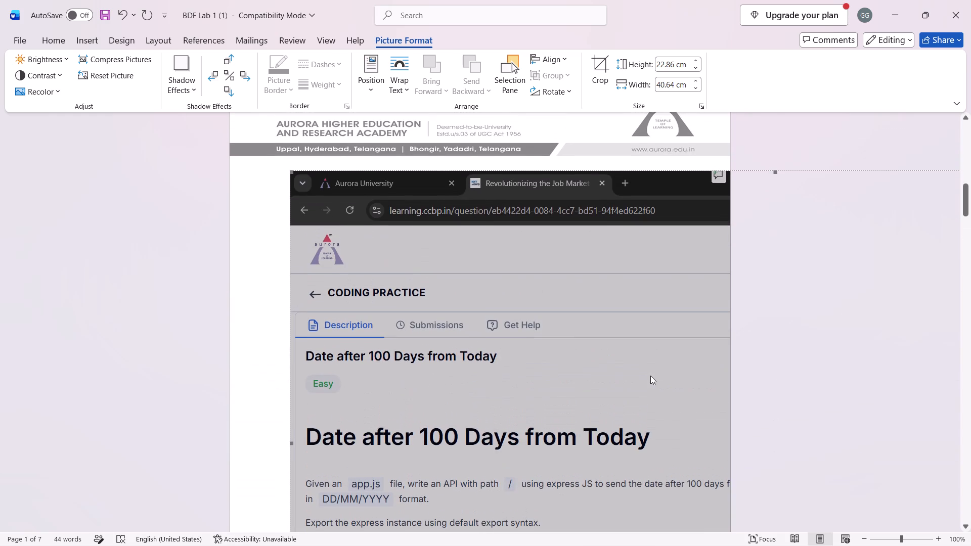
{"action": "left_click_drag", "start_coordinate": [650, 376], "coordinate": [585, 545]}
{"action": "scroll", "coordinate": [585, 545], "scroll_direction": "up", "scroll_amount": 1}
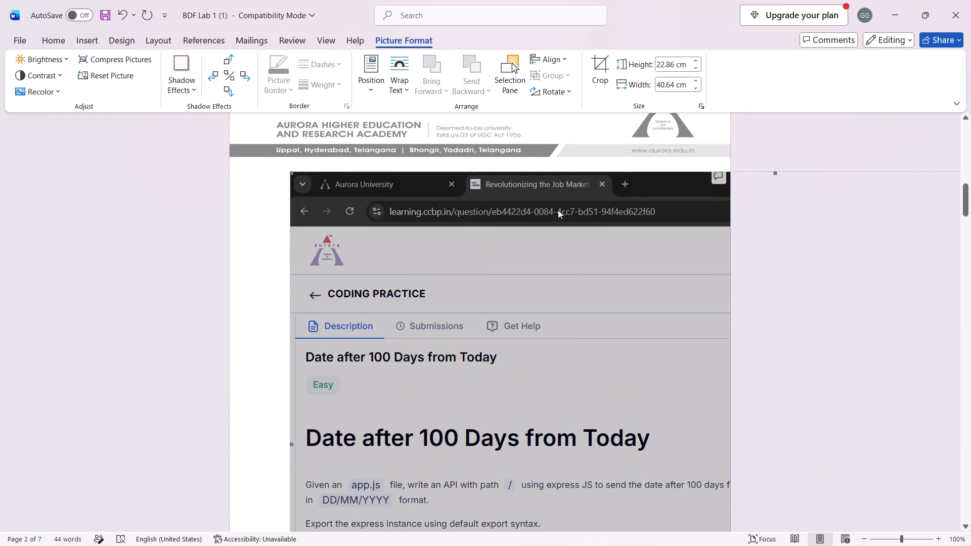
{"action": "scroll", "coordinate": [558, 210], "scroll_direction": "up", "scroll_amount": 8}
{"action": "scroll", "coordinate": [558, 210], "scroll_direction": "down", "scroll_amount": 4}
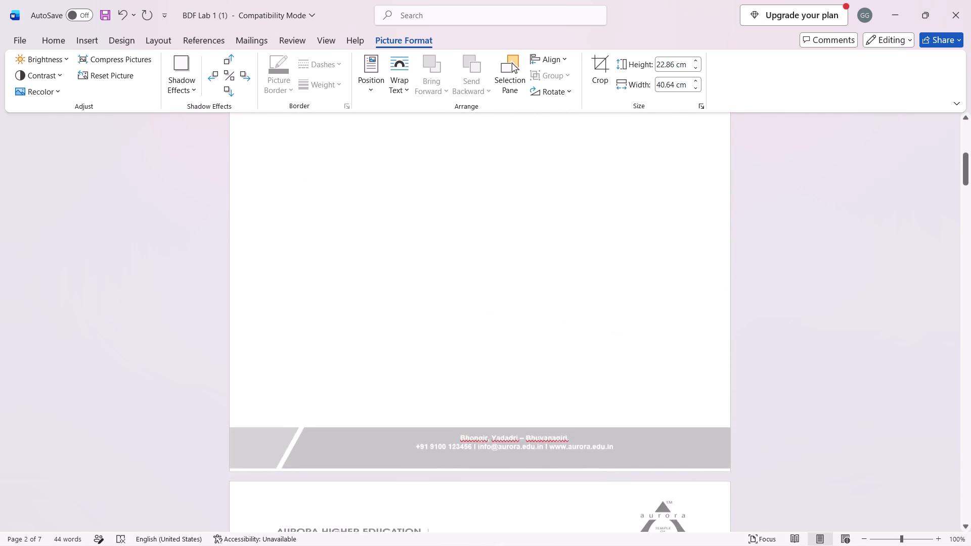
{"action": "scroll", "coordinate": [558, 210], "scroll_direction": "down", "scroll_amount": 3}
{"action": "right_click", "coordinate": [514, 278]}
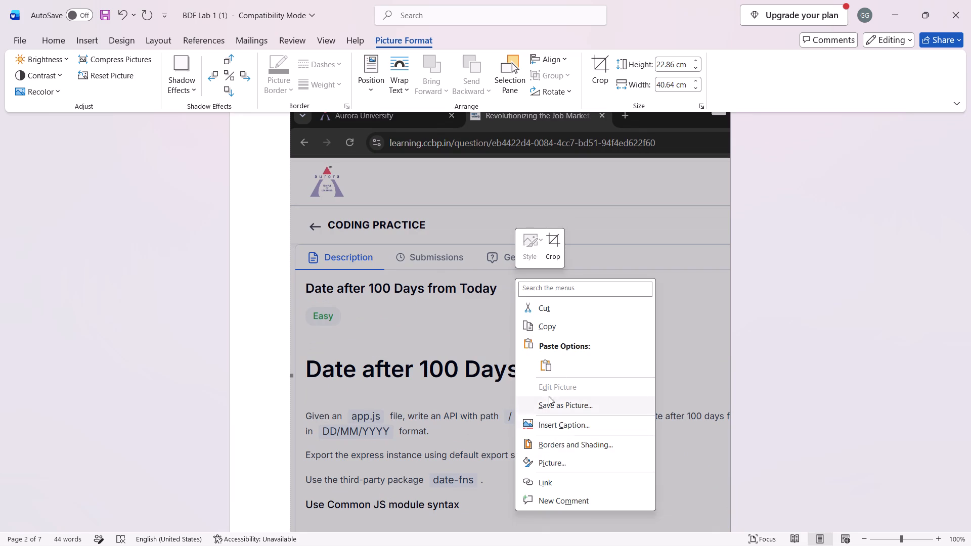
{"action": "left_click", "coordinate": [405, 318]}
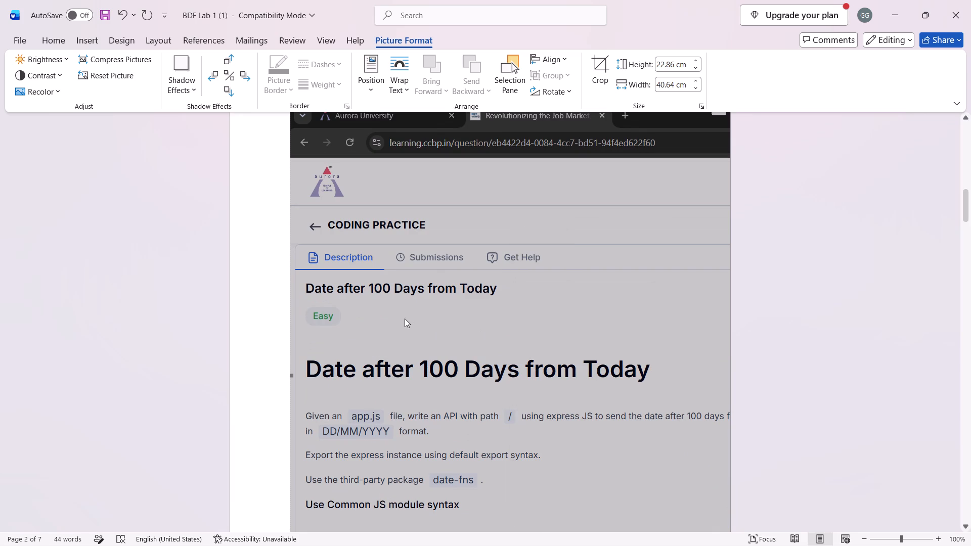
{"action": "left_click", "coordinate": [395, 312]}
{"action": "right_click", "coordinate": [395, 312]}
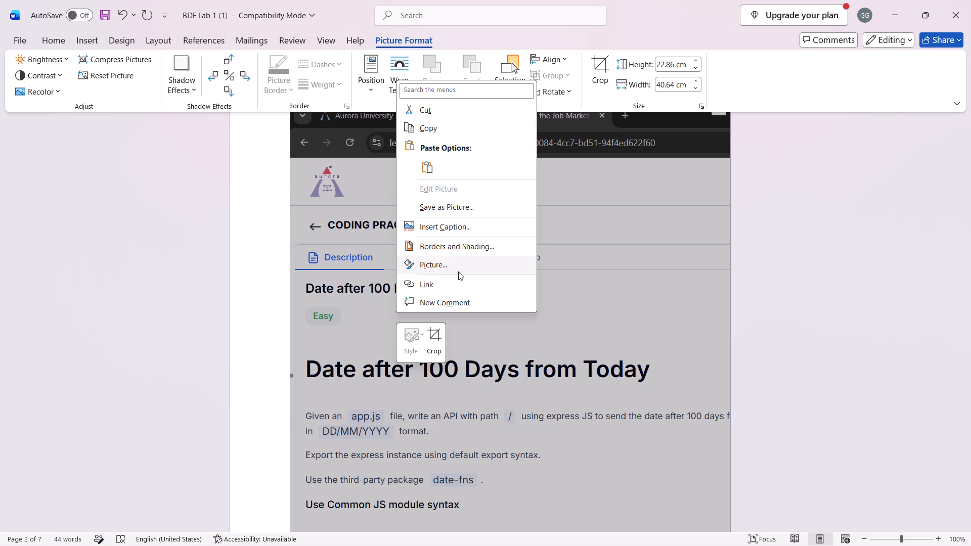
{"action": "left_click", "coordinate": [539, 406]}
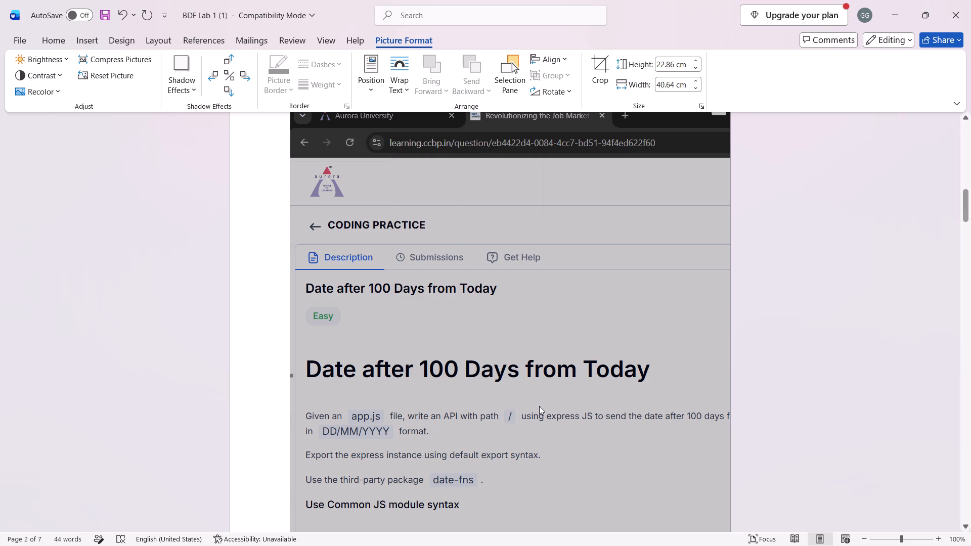
{"action": "key", "text": "super+v"}
{"action": "left_click_drag", "start_coordinate": [505, 369], "coordinate": [427, 400]}
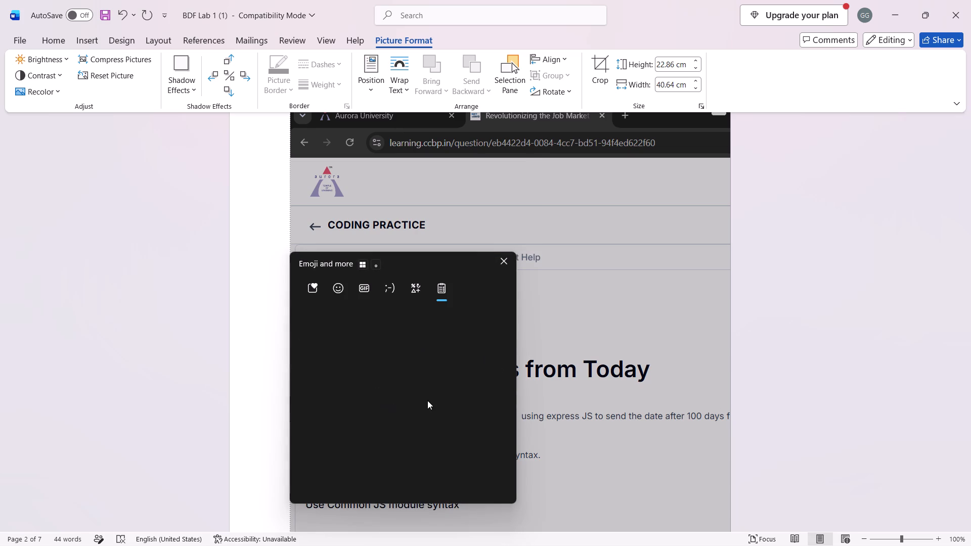
{"action": "left_click_drag", "start_coordinate": [427, 400], "coordinate": [355, 471]}
{"action": "scroll", "coordinate": [355, 471], "scroll_direction": "down", "scroll_amount": 1}
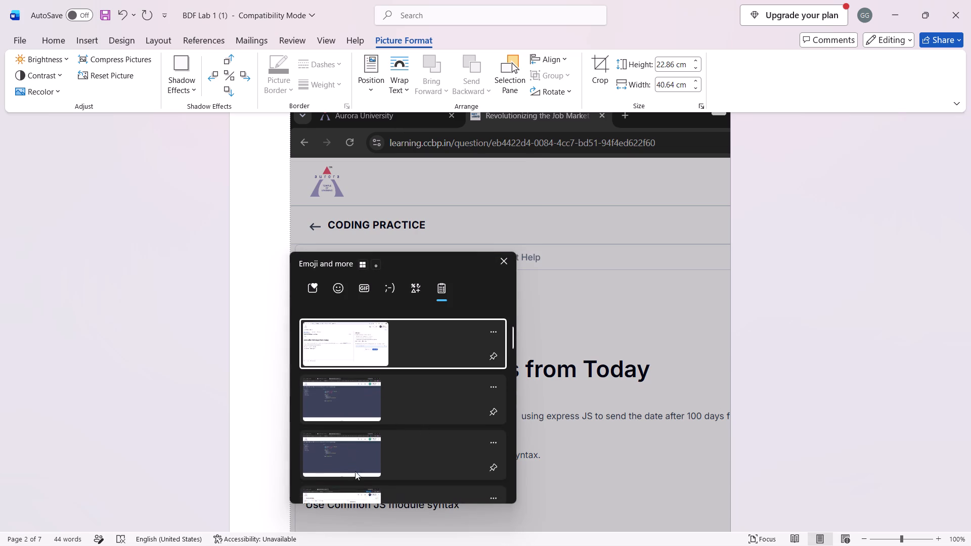
{"action": "scroll", "coordinate": [355, 471], "scroll_direction": "down", "scroll_amount": 5}
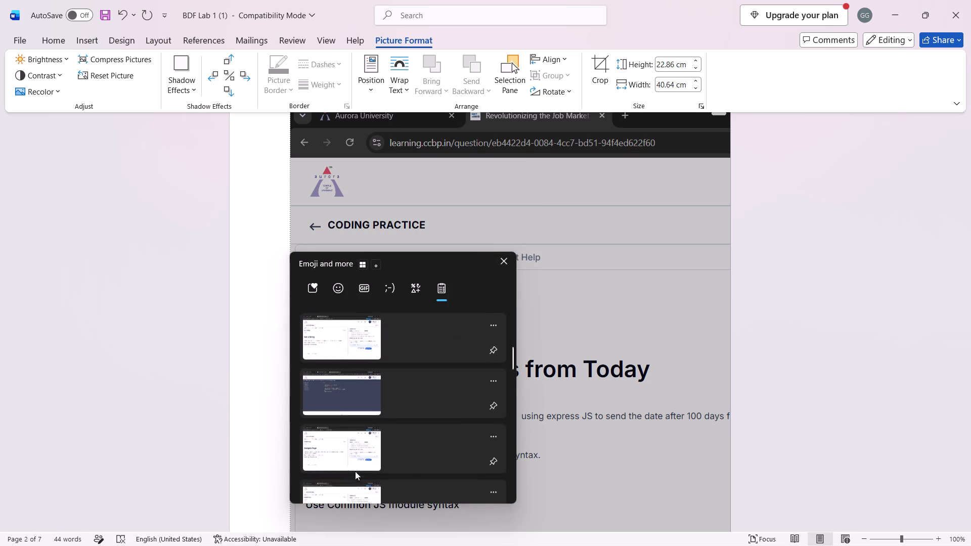
{"action": "scroll", "coordinate": [355, 471], "scroll_direction": "down", "scroll_amount": 9}
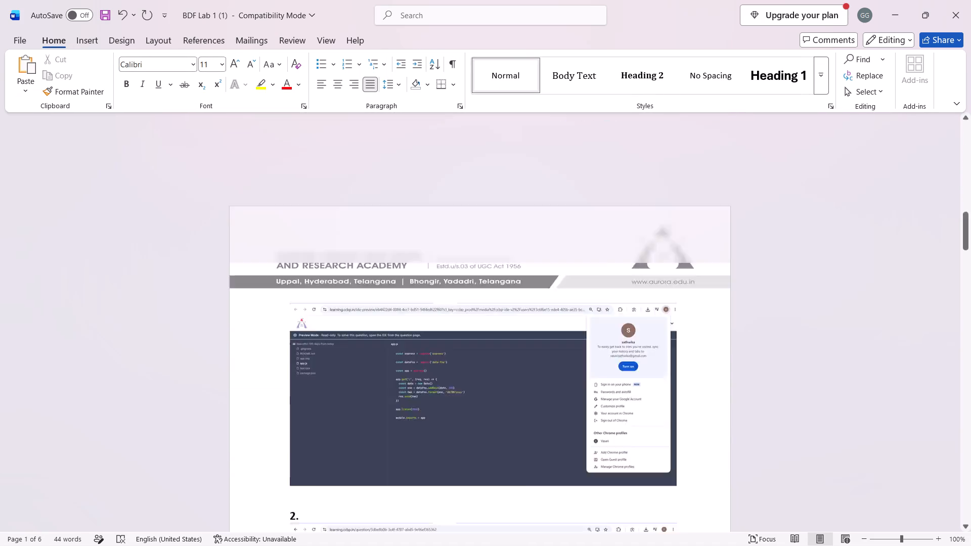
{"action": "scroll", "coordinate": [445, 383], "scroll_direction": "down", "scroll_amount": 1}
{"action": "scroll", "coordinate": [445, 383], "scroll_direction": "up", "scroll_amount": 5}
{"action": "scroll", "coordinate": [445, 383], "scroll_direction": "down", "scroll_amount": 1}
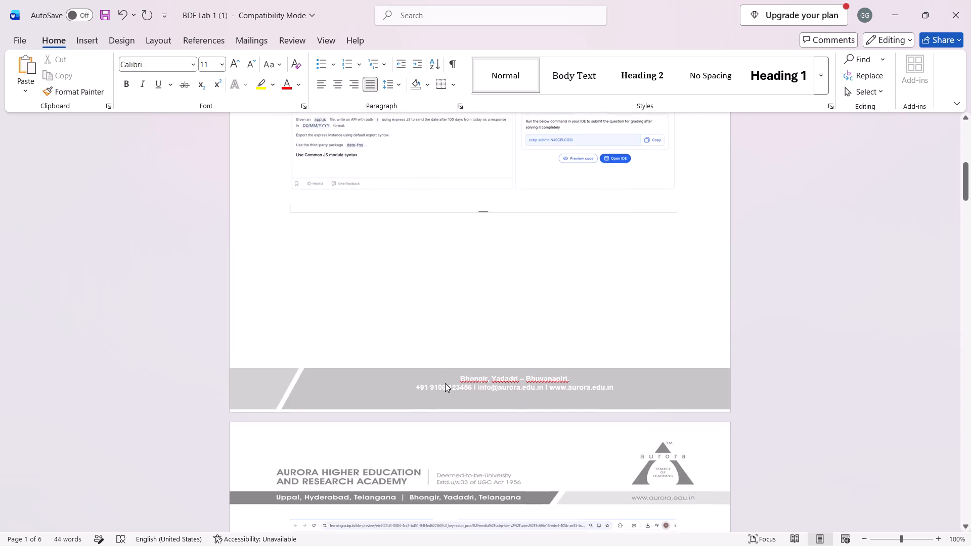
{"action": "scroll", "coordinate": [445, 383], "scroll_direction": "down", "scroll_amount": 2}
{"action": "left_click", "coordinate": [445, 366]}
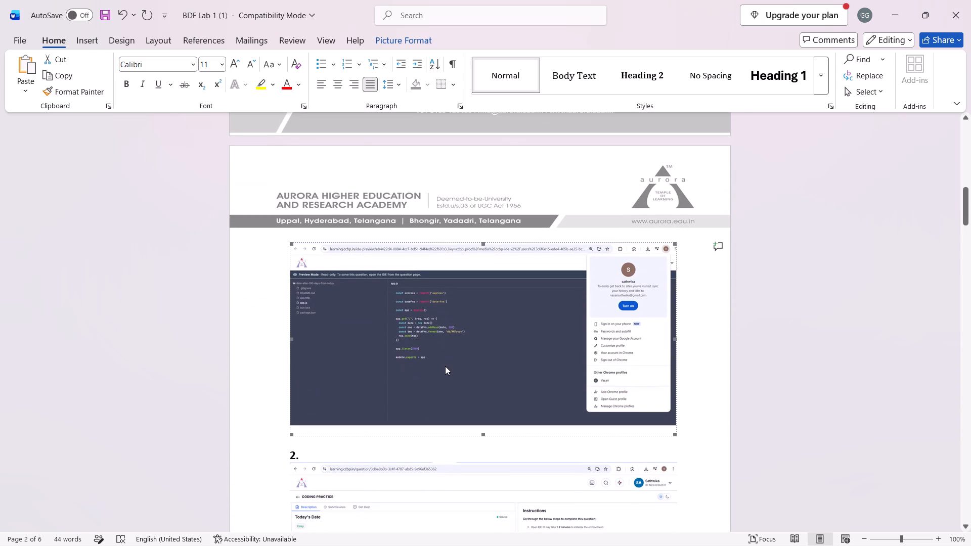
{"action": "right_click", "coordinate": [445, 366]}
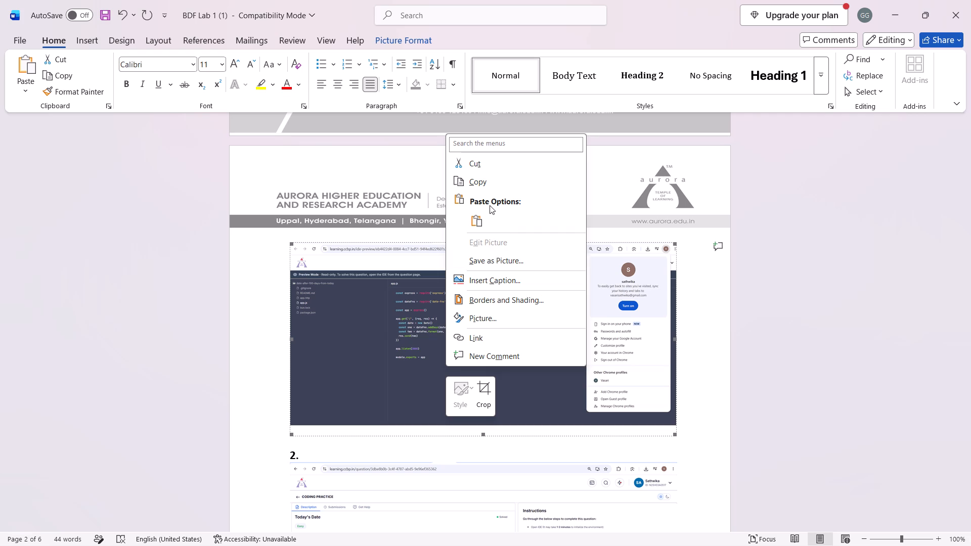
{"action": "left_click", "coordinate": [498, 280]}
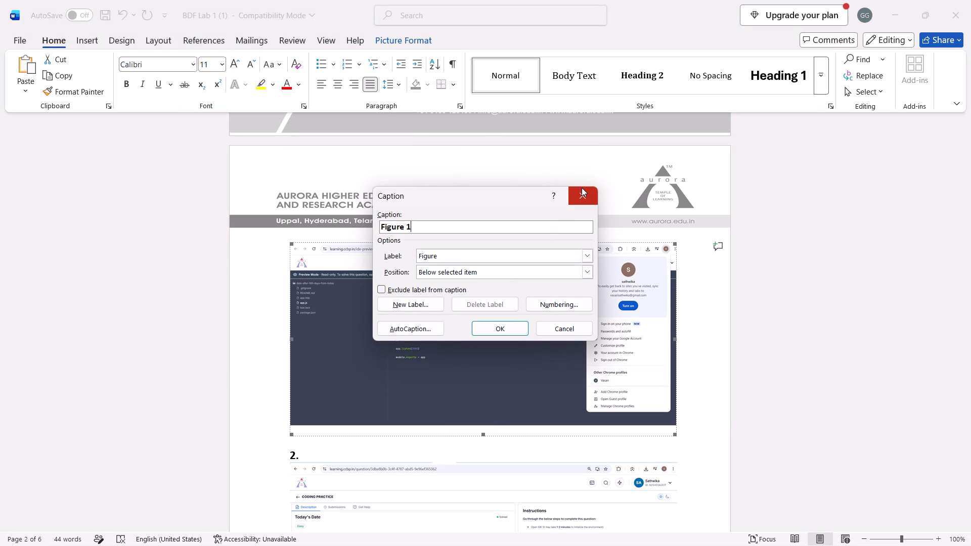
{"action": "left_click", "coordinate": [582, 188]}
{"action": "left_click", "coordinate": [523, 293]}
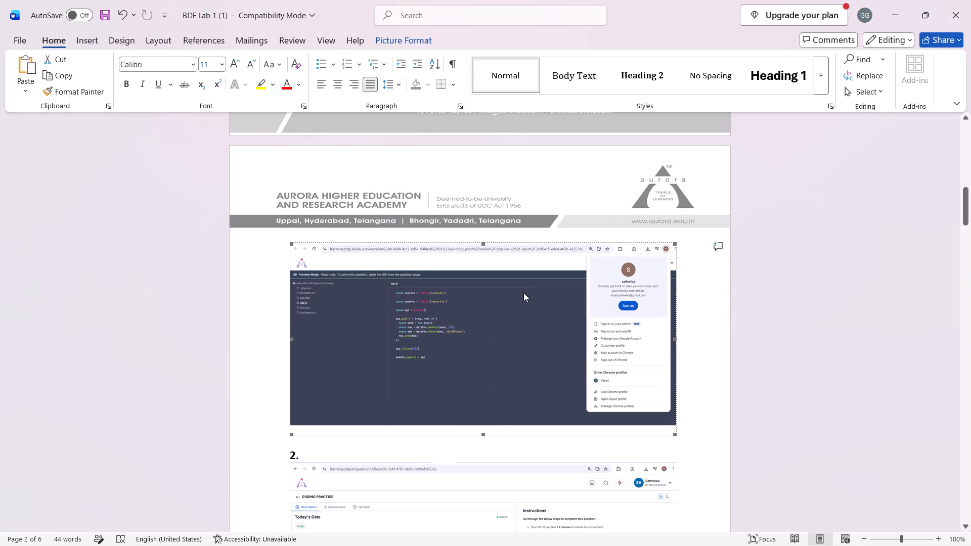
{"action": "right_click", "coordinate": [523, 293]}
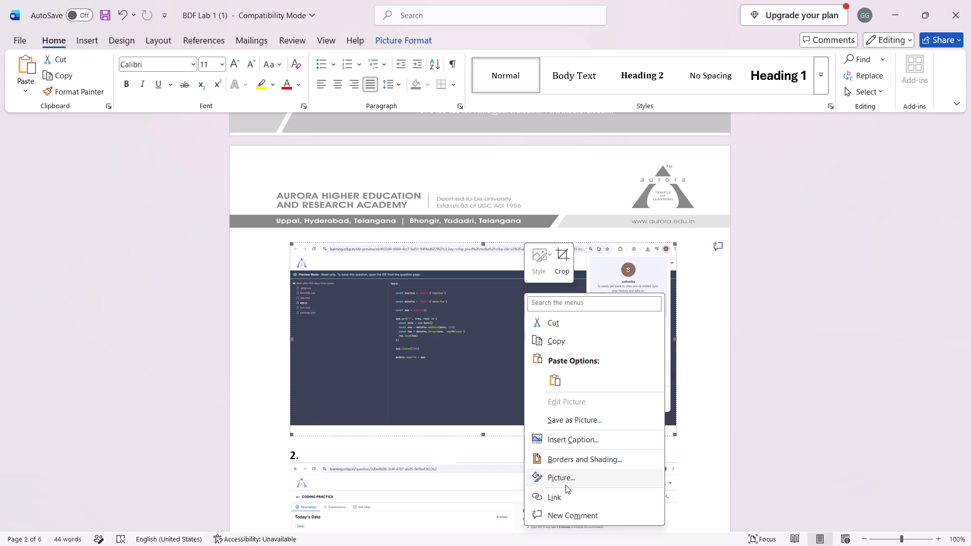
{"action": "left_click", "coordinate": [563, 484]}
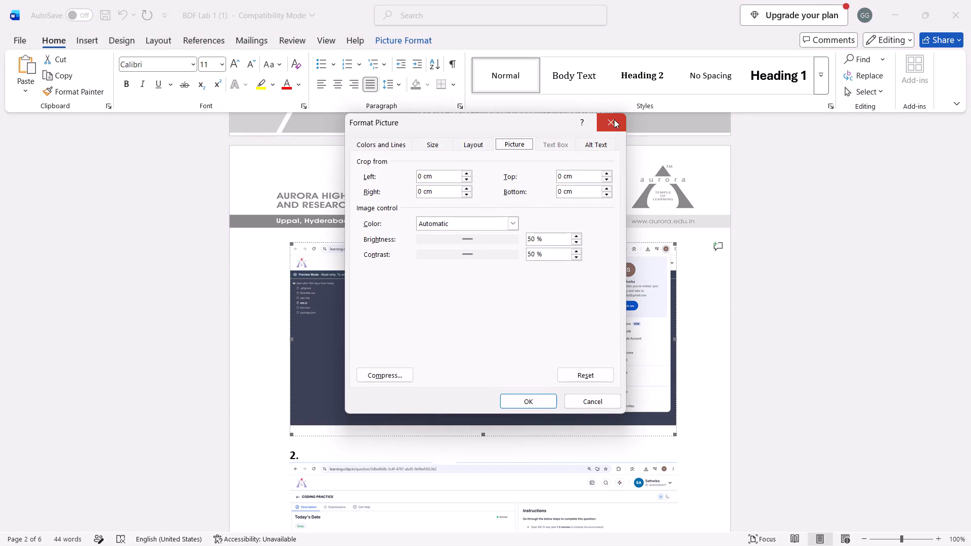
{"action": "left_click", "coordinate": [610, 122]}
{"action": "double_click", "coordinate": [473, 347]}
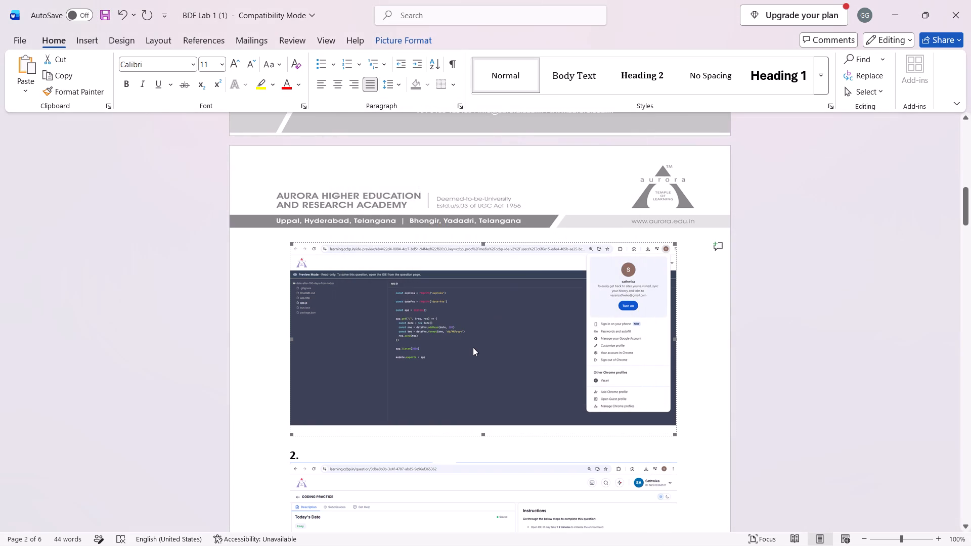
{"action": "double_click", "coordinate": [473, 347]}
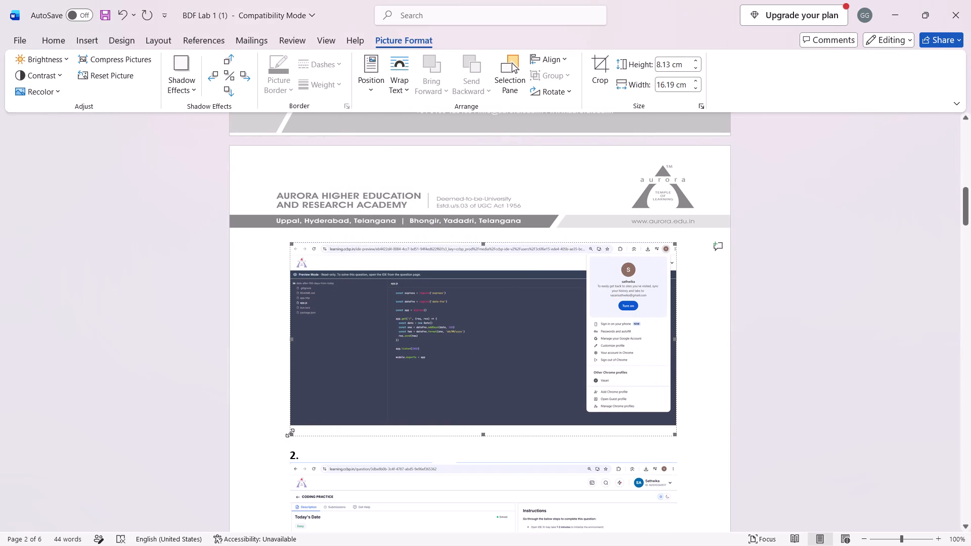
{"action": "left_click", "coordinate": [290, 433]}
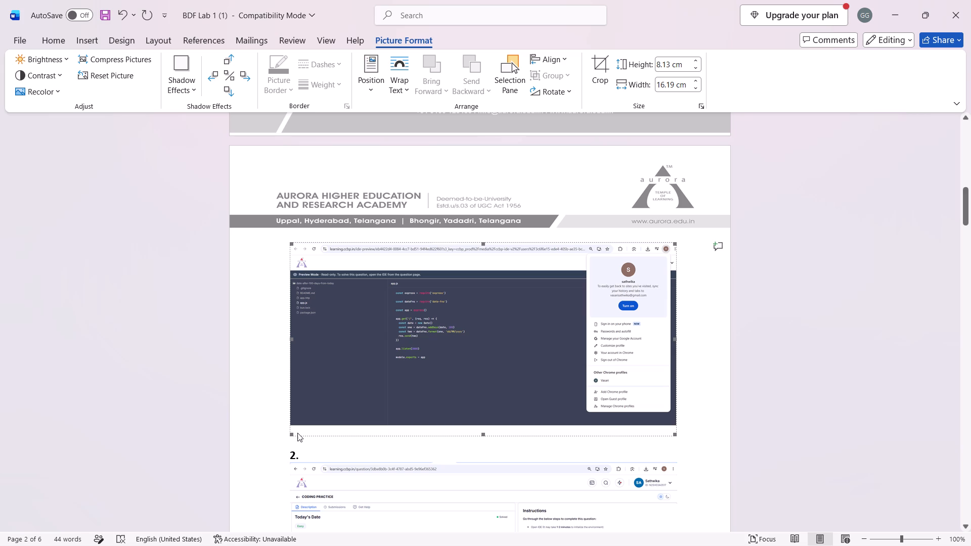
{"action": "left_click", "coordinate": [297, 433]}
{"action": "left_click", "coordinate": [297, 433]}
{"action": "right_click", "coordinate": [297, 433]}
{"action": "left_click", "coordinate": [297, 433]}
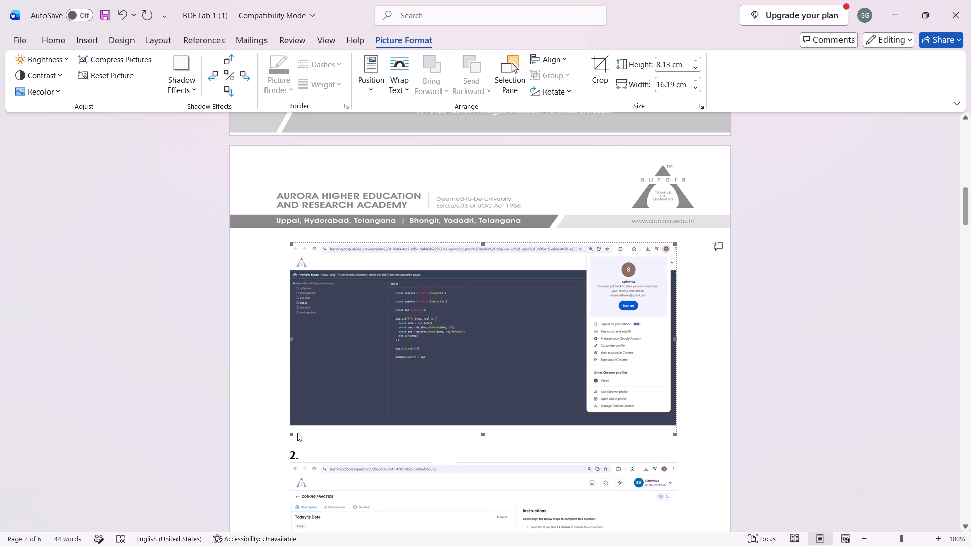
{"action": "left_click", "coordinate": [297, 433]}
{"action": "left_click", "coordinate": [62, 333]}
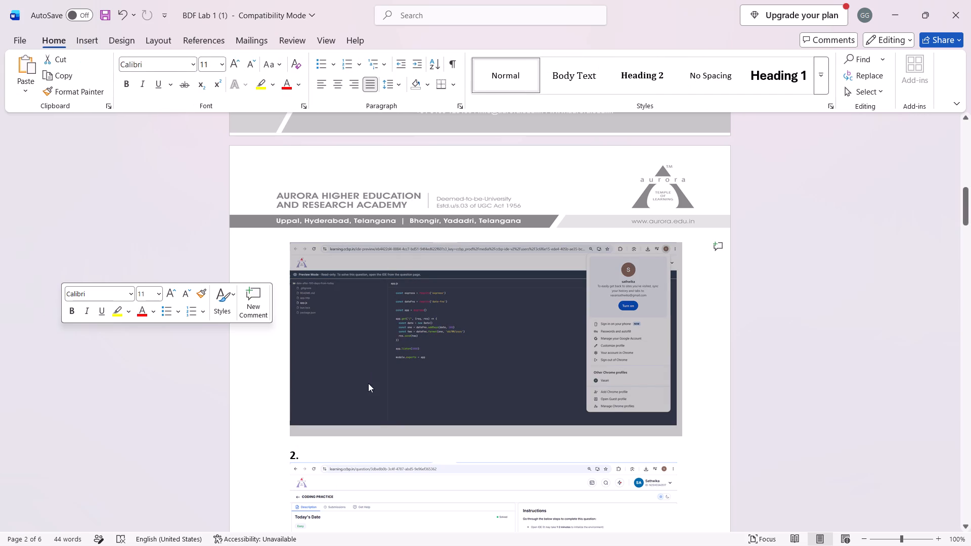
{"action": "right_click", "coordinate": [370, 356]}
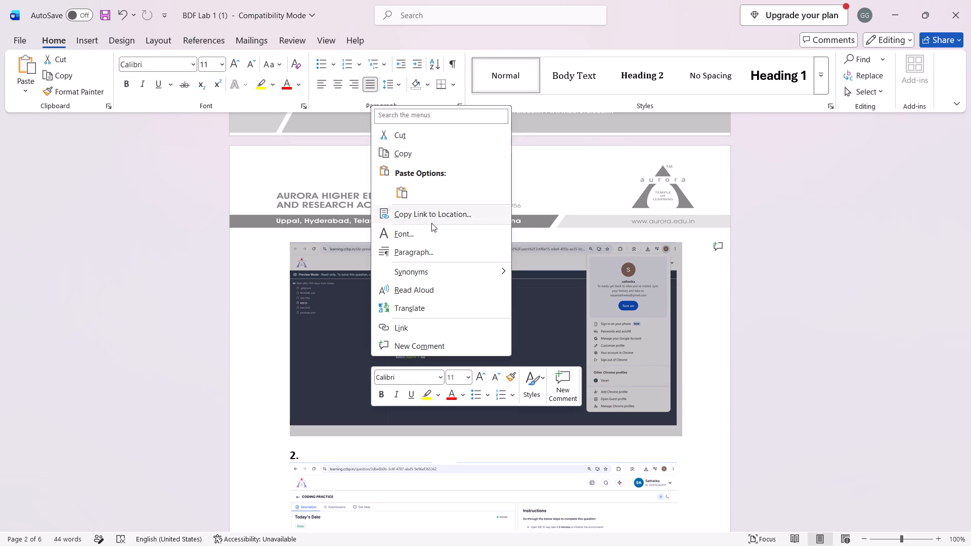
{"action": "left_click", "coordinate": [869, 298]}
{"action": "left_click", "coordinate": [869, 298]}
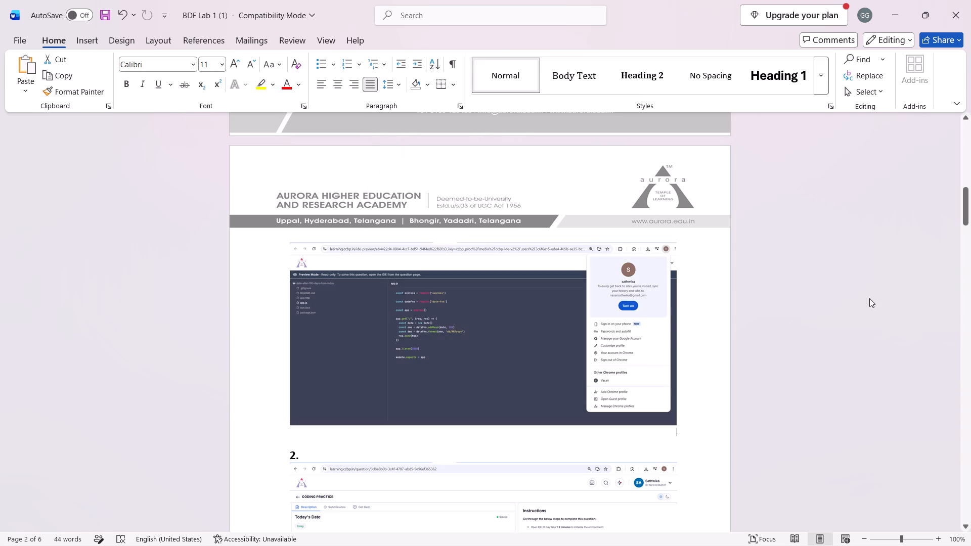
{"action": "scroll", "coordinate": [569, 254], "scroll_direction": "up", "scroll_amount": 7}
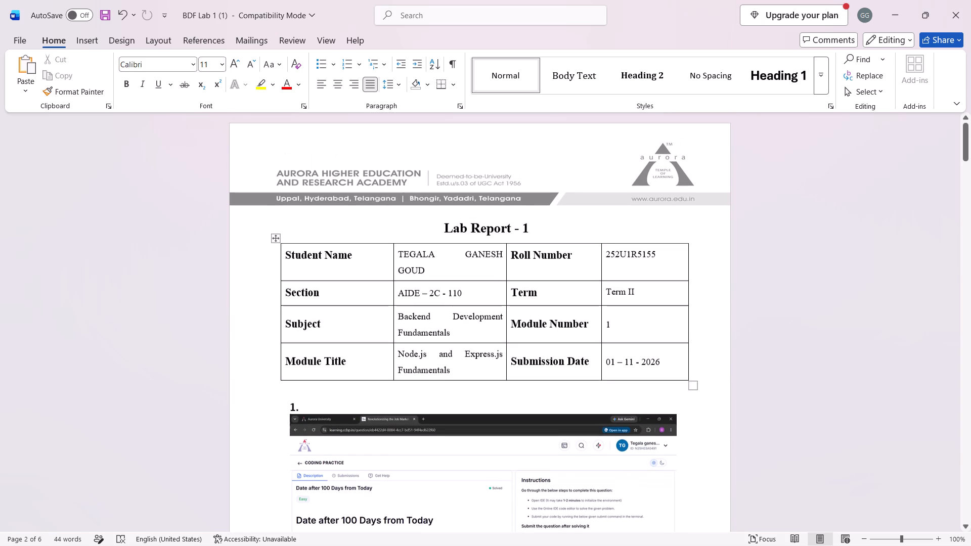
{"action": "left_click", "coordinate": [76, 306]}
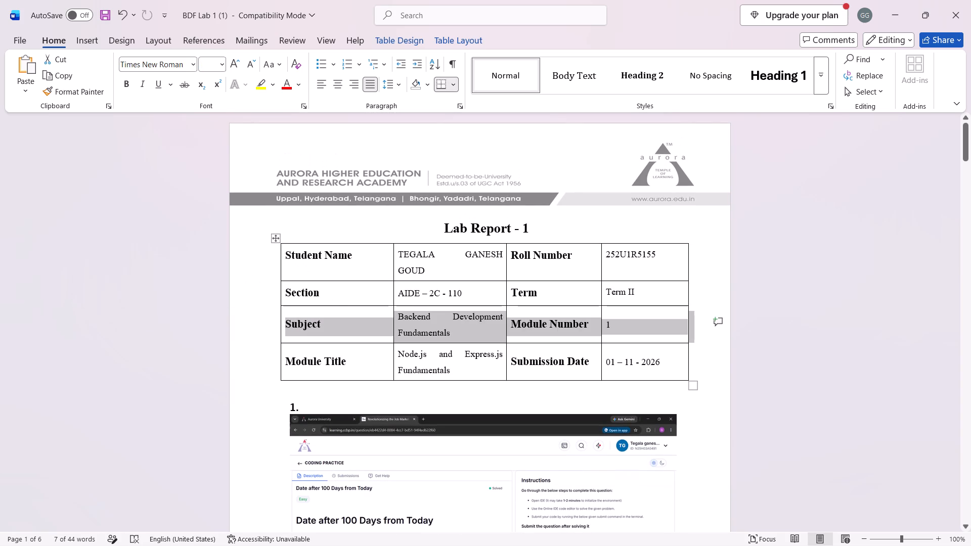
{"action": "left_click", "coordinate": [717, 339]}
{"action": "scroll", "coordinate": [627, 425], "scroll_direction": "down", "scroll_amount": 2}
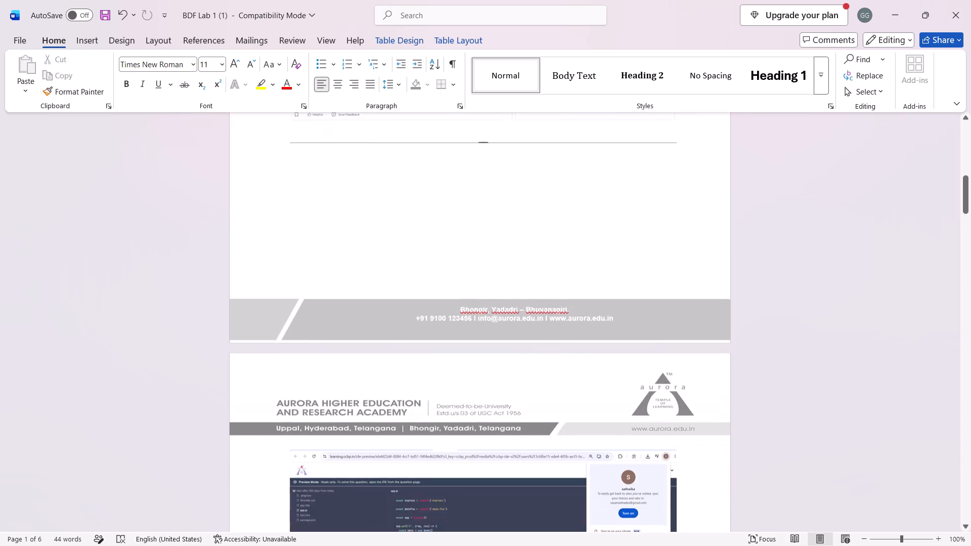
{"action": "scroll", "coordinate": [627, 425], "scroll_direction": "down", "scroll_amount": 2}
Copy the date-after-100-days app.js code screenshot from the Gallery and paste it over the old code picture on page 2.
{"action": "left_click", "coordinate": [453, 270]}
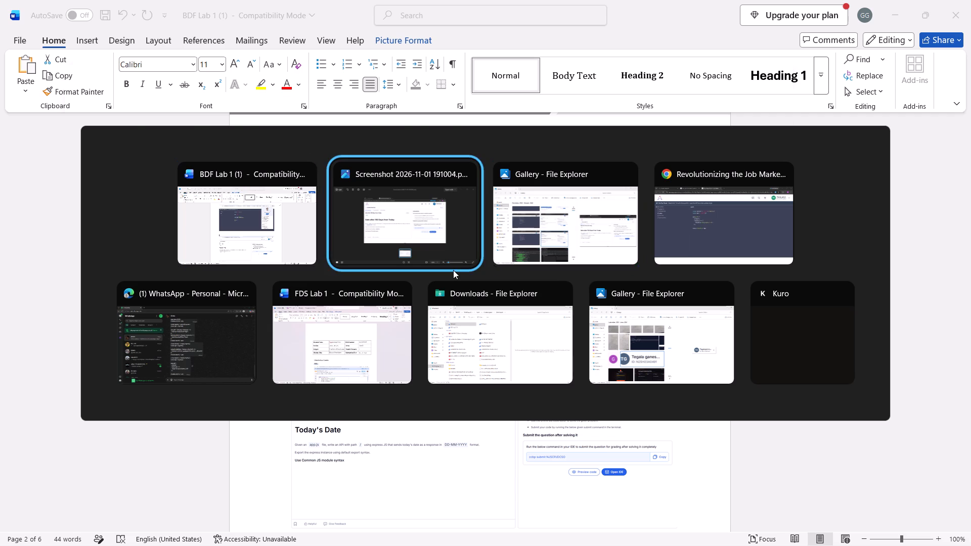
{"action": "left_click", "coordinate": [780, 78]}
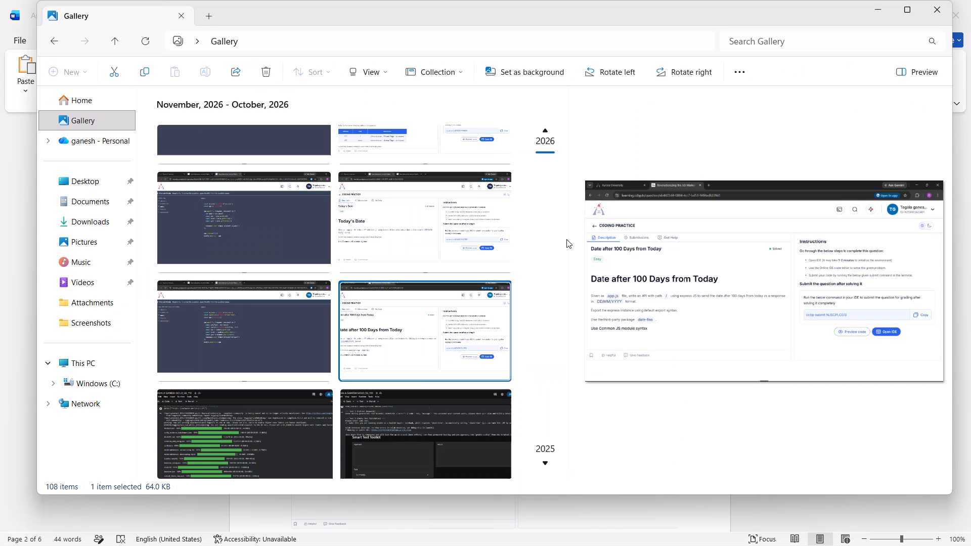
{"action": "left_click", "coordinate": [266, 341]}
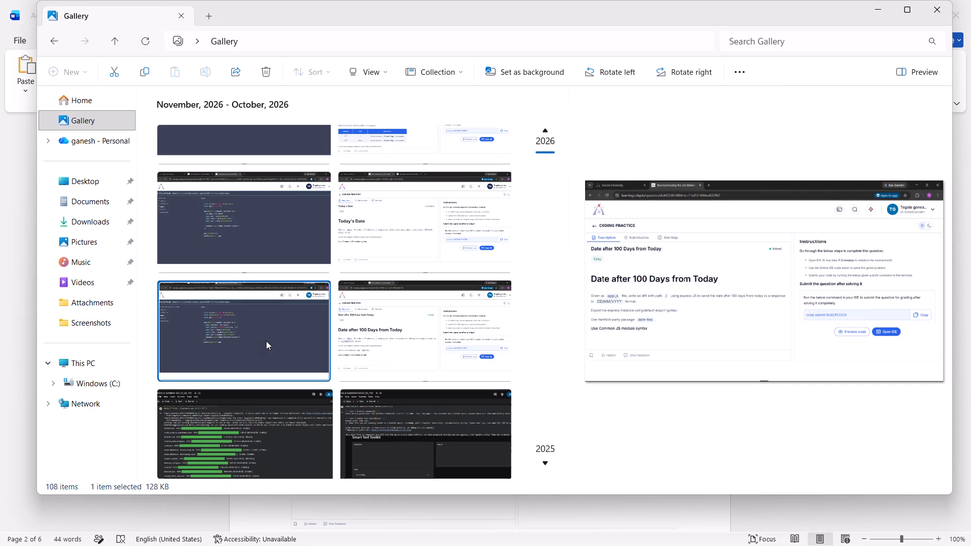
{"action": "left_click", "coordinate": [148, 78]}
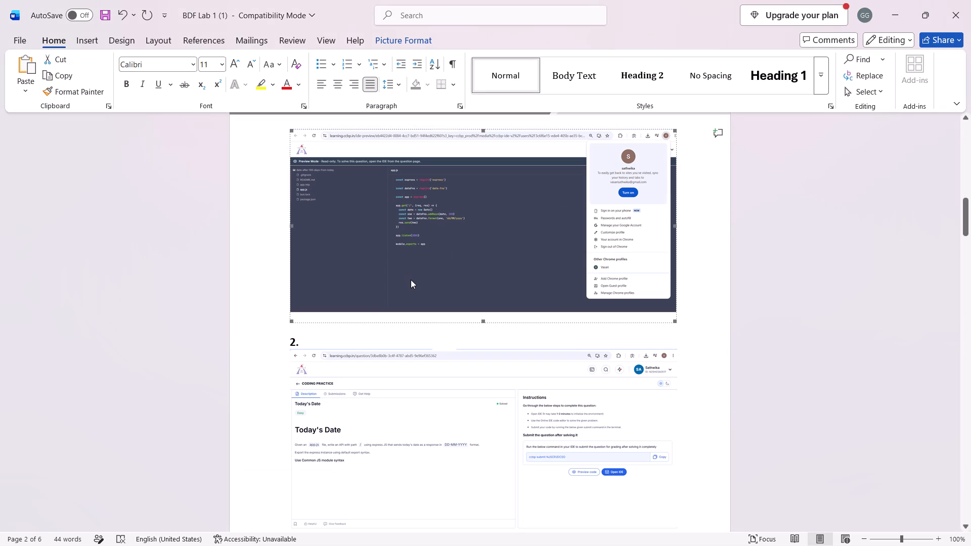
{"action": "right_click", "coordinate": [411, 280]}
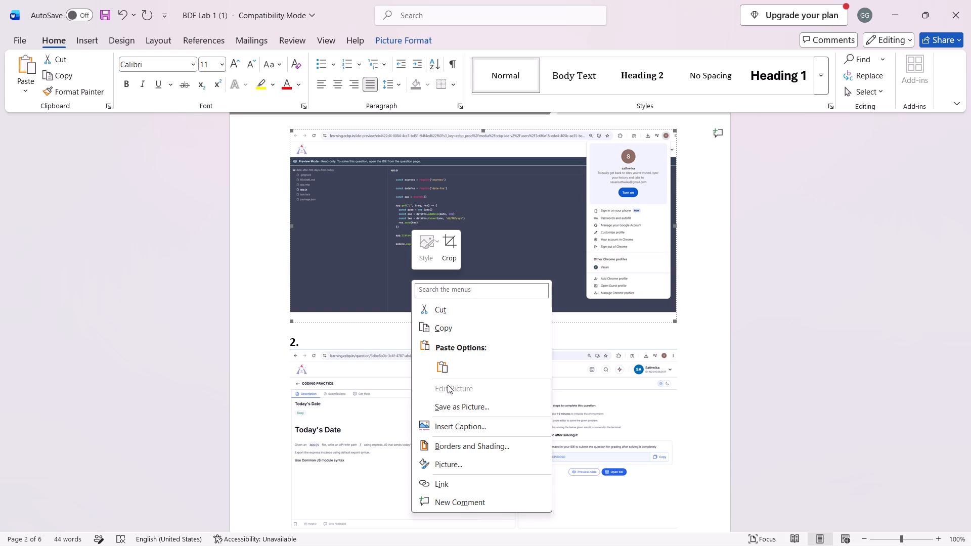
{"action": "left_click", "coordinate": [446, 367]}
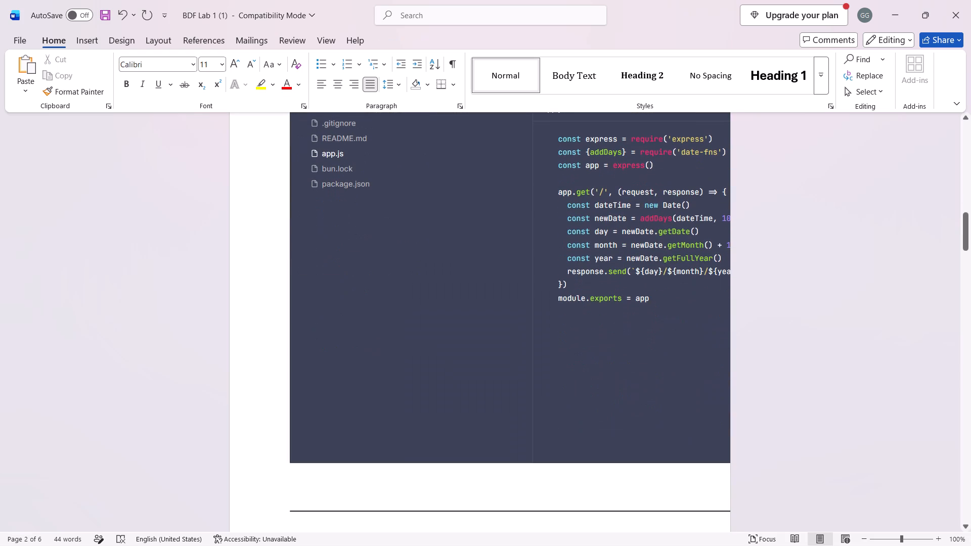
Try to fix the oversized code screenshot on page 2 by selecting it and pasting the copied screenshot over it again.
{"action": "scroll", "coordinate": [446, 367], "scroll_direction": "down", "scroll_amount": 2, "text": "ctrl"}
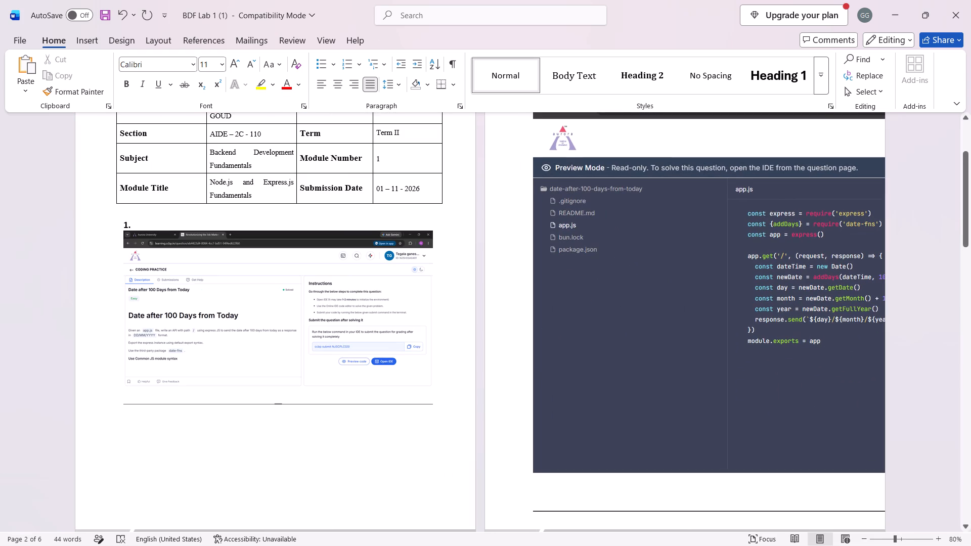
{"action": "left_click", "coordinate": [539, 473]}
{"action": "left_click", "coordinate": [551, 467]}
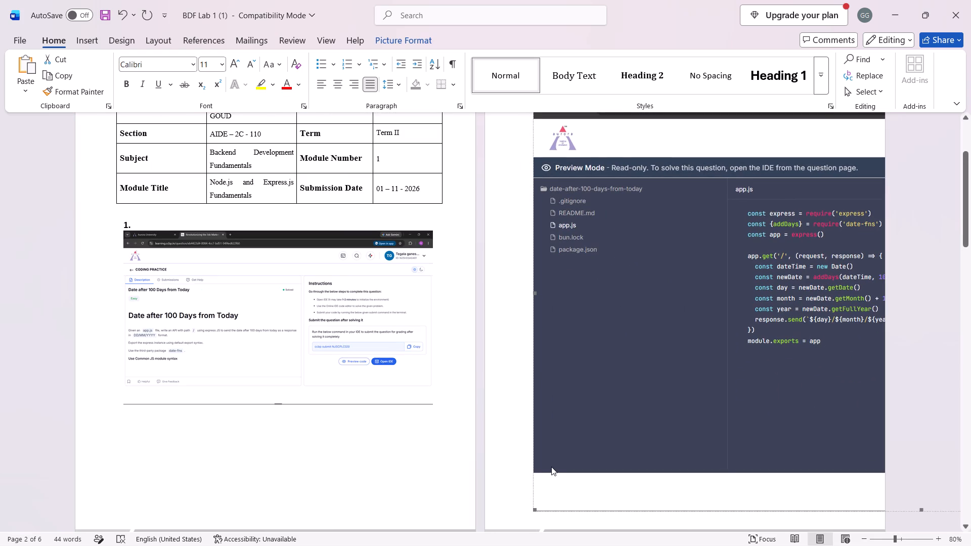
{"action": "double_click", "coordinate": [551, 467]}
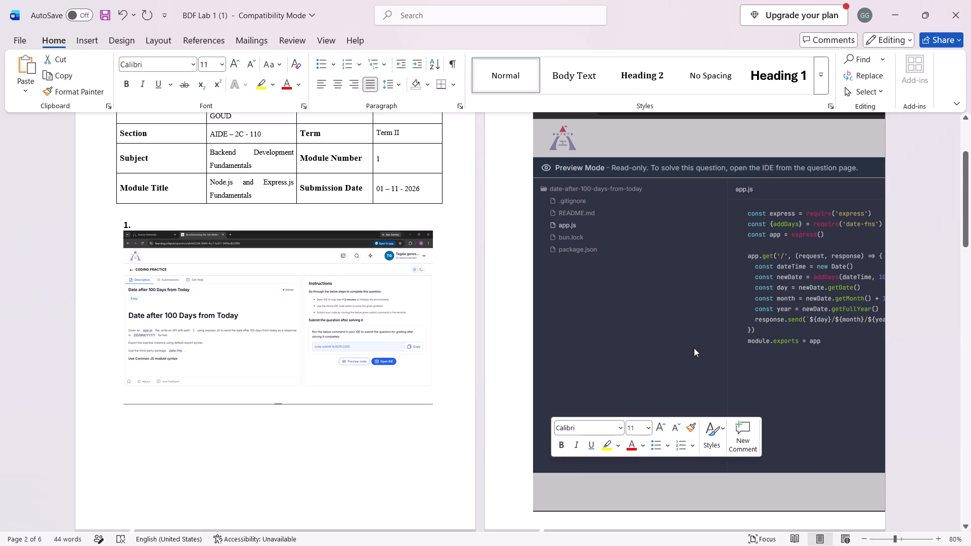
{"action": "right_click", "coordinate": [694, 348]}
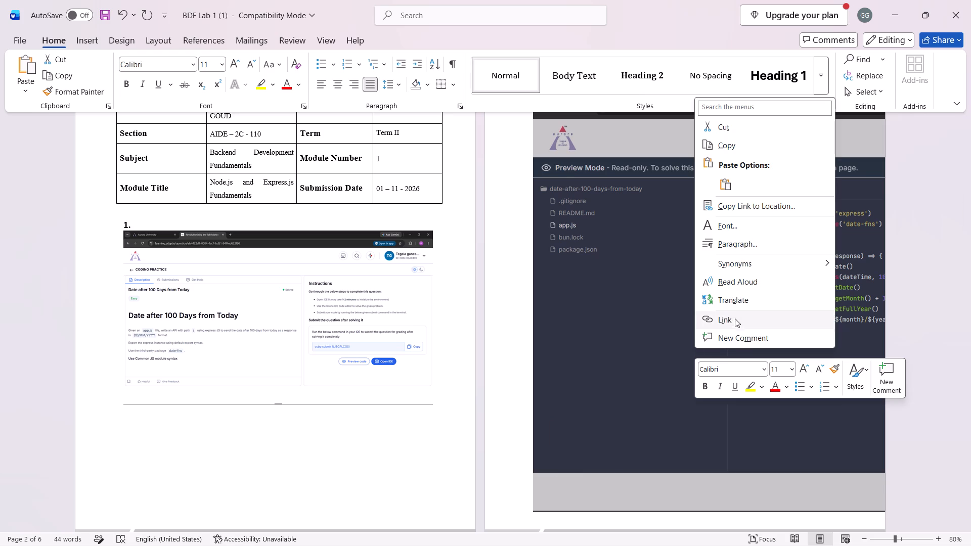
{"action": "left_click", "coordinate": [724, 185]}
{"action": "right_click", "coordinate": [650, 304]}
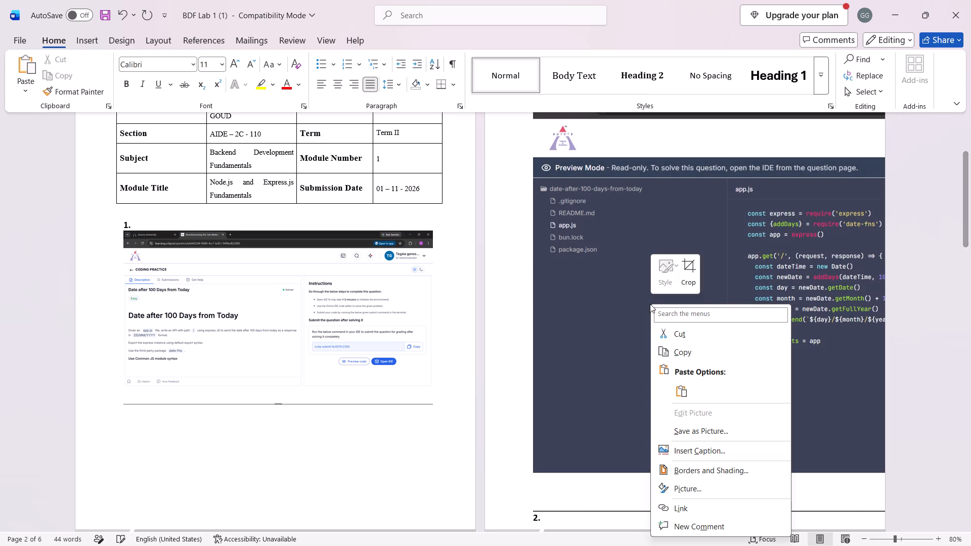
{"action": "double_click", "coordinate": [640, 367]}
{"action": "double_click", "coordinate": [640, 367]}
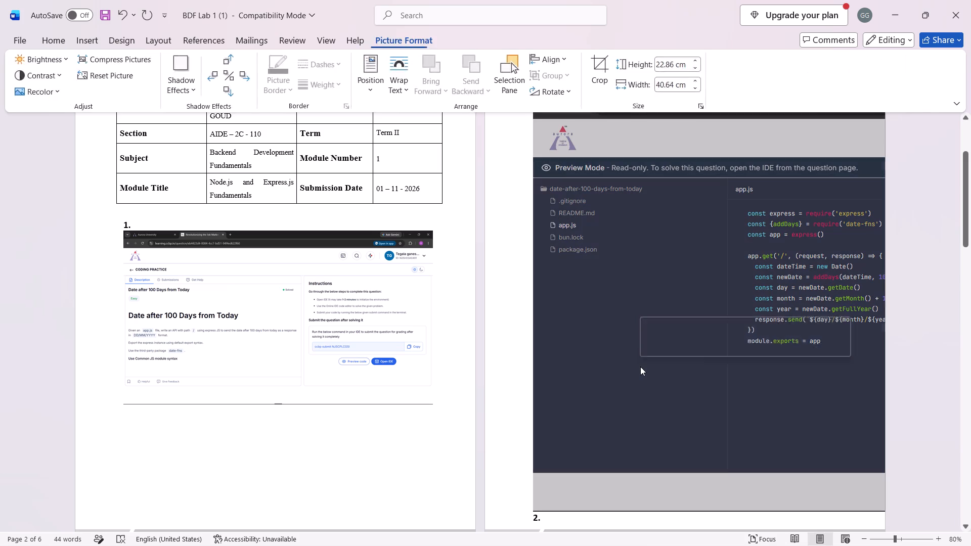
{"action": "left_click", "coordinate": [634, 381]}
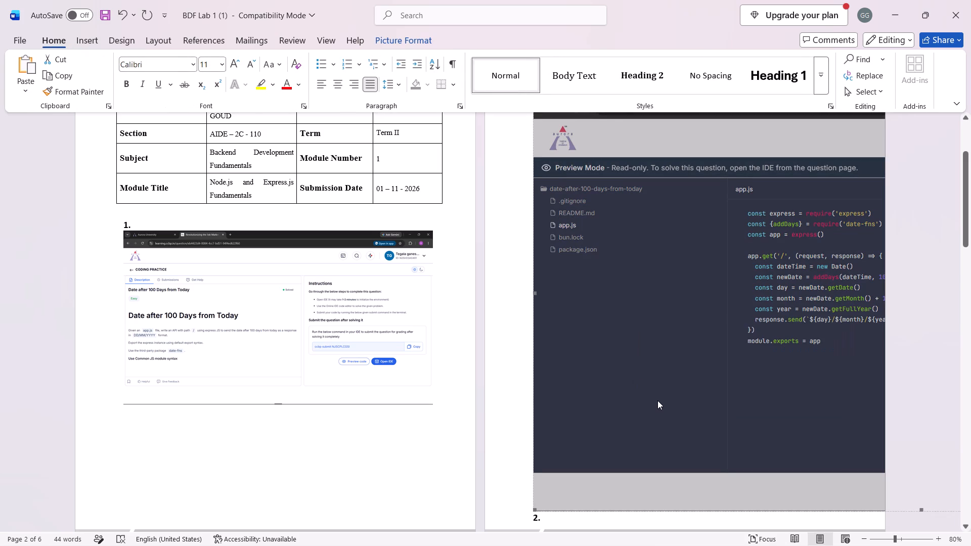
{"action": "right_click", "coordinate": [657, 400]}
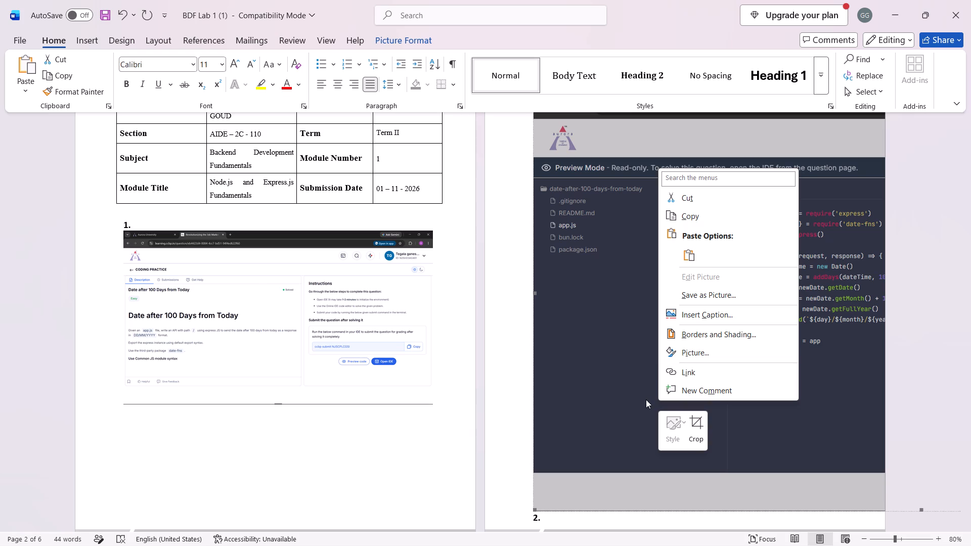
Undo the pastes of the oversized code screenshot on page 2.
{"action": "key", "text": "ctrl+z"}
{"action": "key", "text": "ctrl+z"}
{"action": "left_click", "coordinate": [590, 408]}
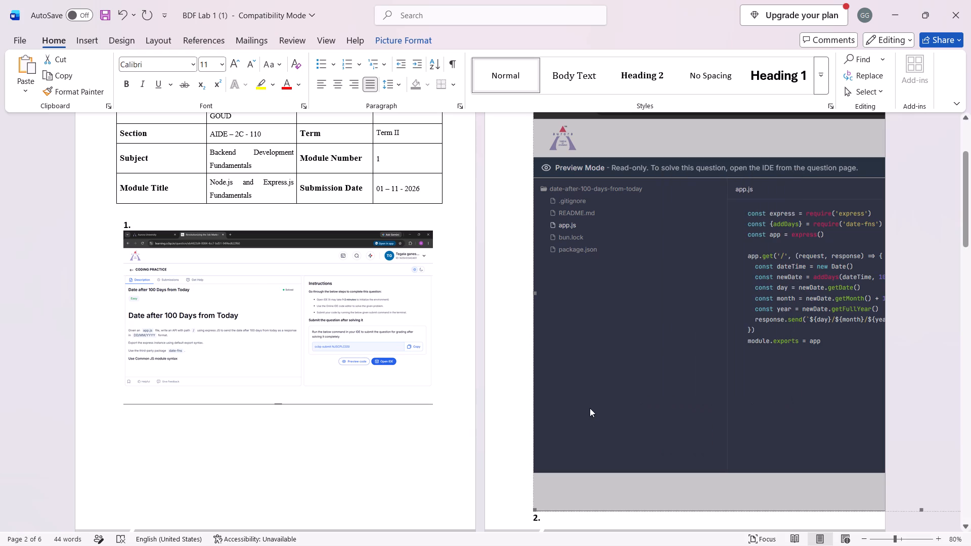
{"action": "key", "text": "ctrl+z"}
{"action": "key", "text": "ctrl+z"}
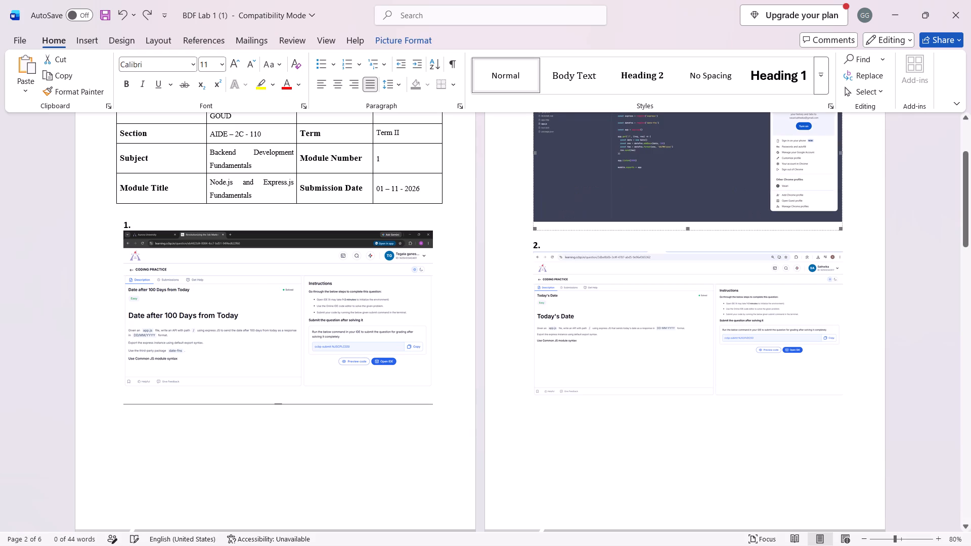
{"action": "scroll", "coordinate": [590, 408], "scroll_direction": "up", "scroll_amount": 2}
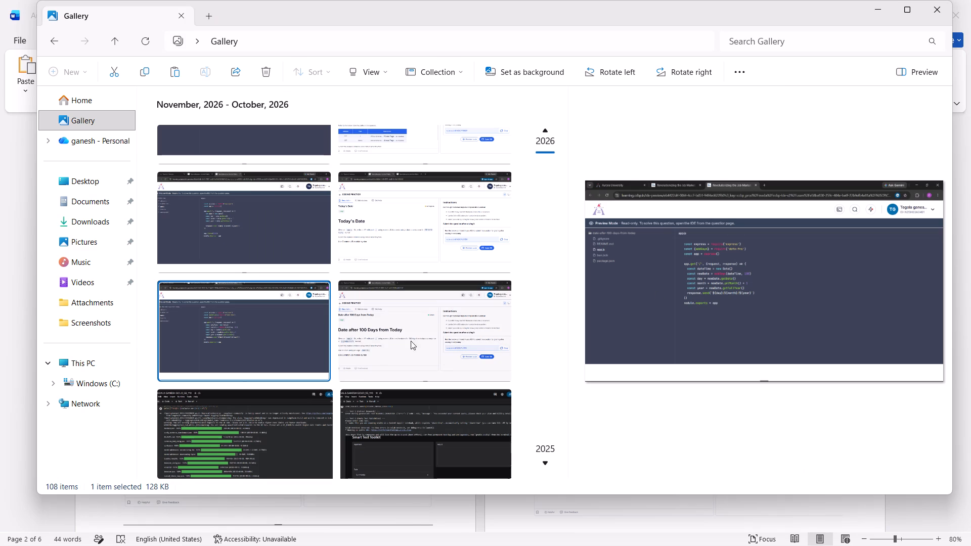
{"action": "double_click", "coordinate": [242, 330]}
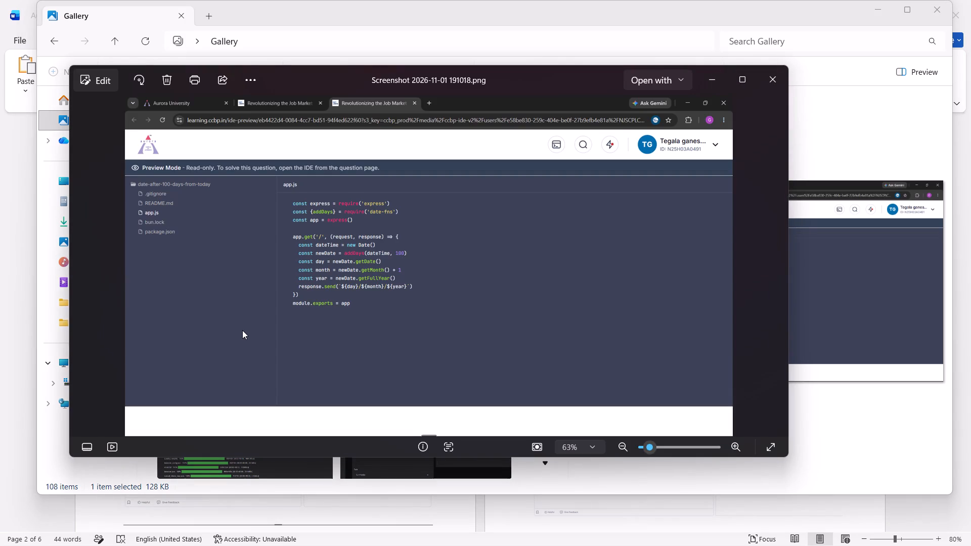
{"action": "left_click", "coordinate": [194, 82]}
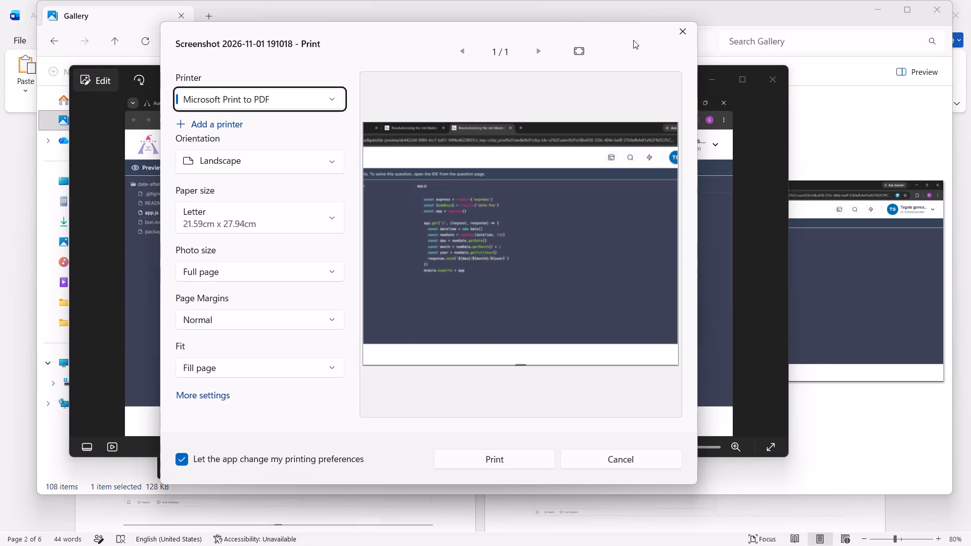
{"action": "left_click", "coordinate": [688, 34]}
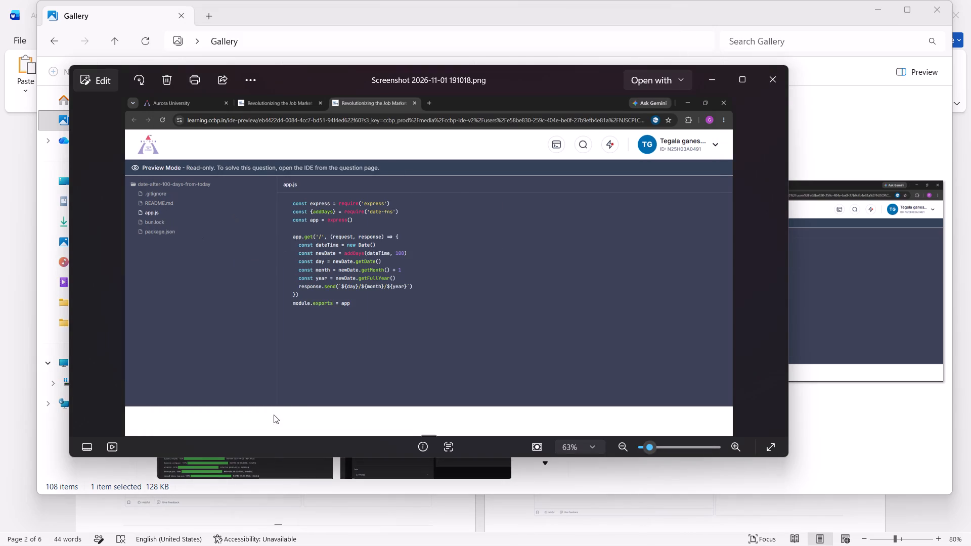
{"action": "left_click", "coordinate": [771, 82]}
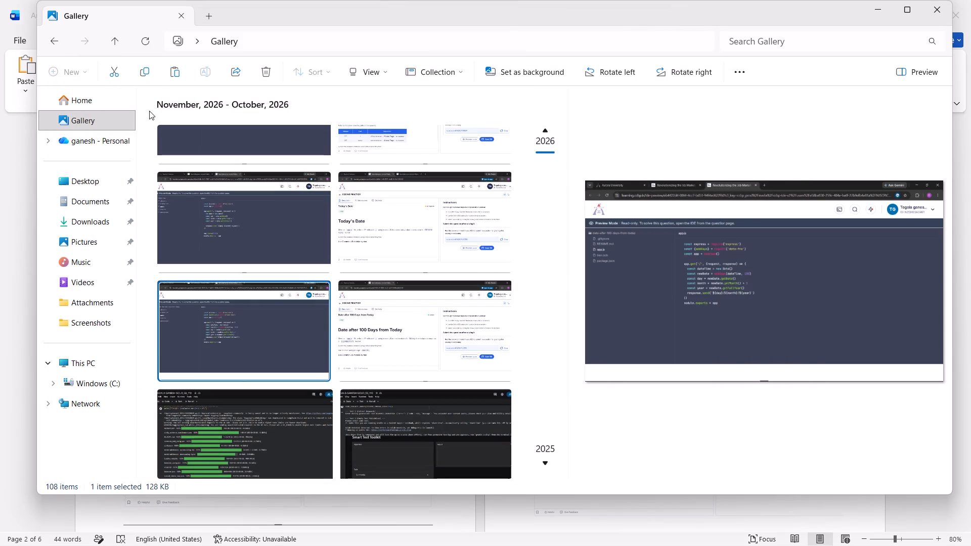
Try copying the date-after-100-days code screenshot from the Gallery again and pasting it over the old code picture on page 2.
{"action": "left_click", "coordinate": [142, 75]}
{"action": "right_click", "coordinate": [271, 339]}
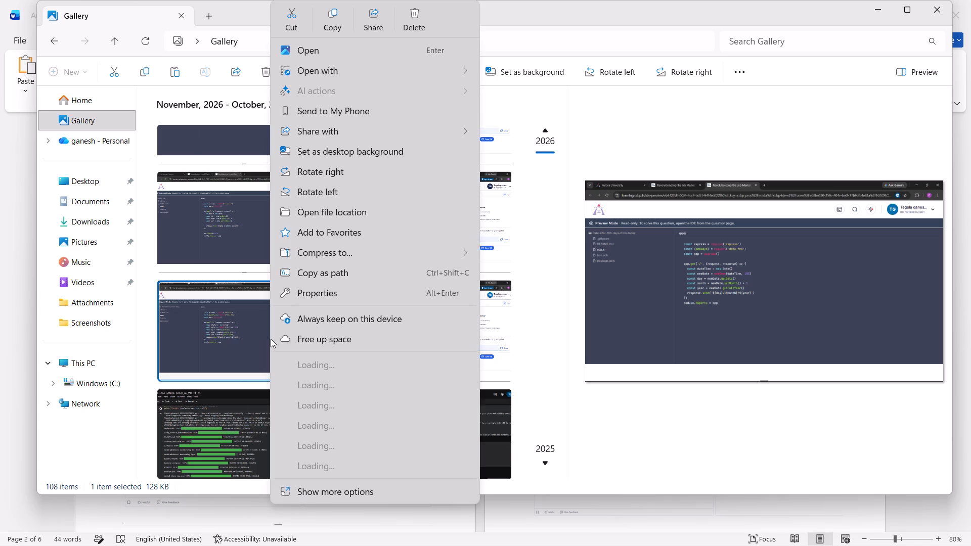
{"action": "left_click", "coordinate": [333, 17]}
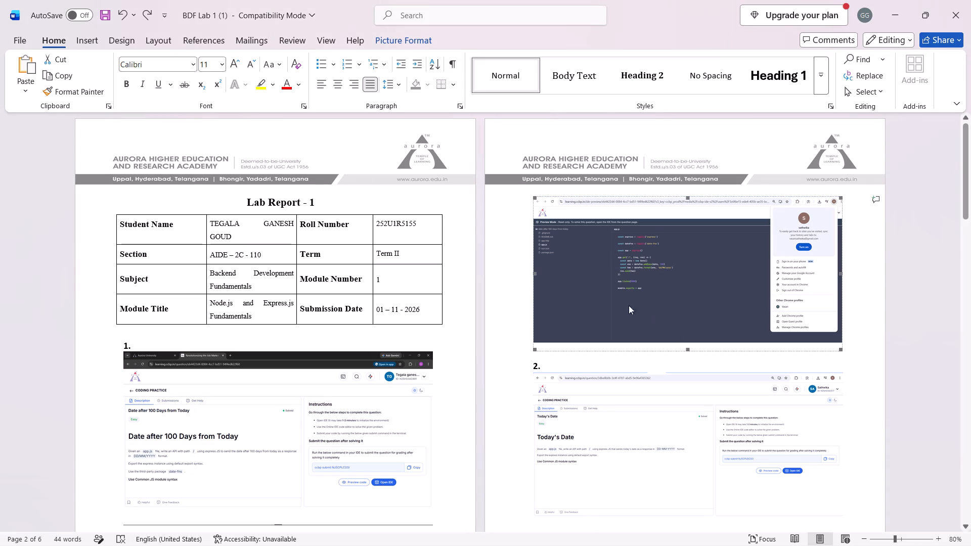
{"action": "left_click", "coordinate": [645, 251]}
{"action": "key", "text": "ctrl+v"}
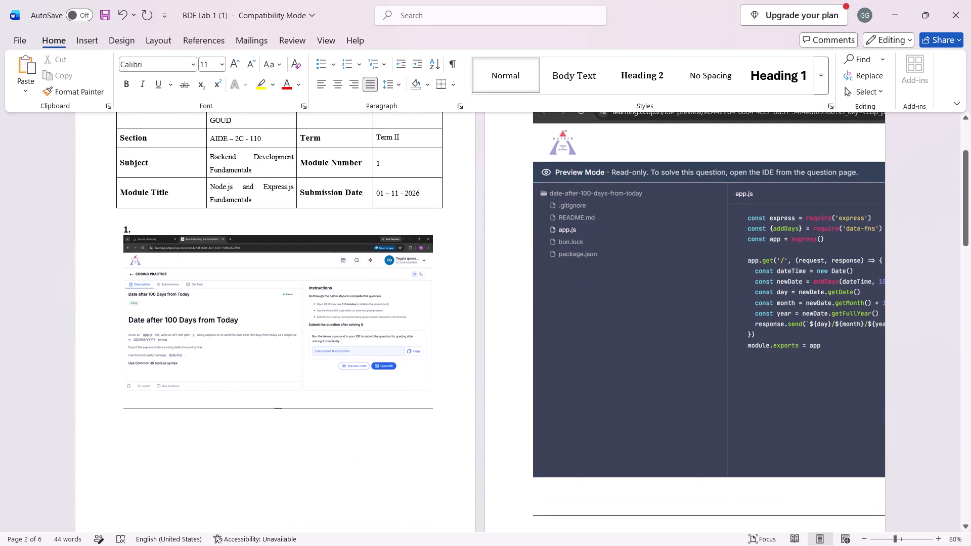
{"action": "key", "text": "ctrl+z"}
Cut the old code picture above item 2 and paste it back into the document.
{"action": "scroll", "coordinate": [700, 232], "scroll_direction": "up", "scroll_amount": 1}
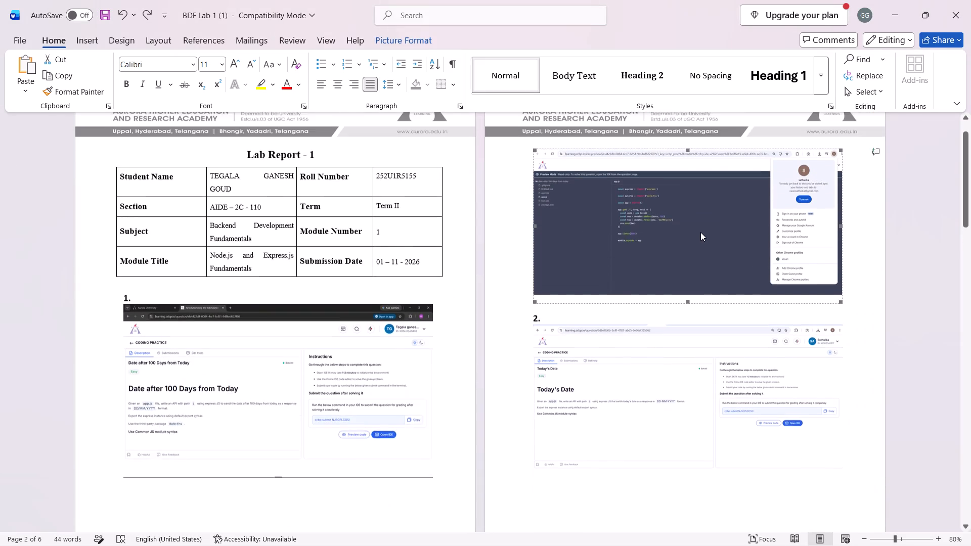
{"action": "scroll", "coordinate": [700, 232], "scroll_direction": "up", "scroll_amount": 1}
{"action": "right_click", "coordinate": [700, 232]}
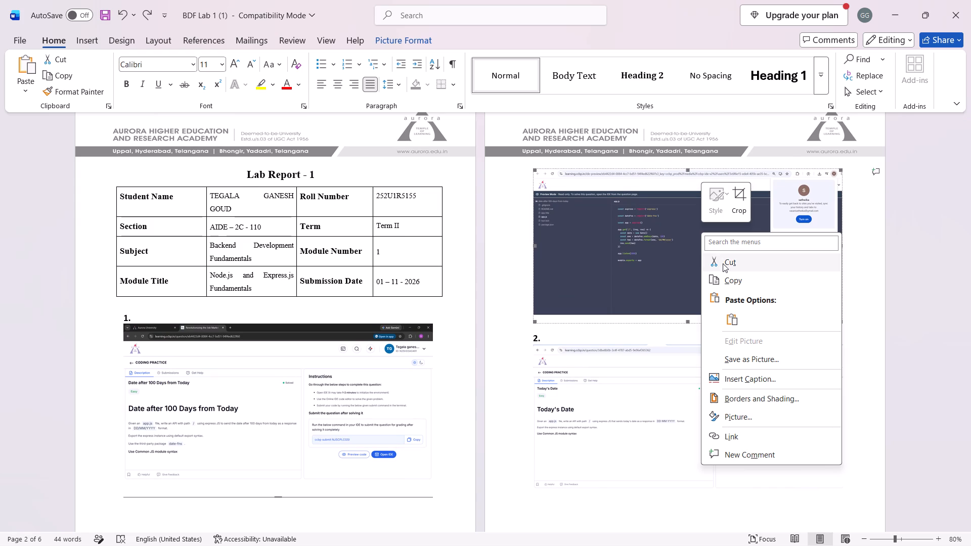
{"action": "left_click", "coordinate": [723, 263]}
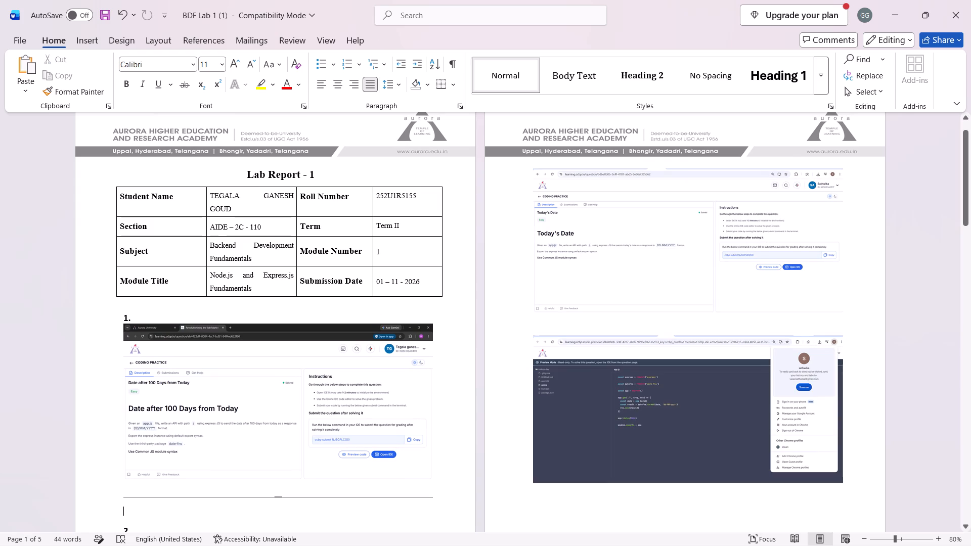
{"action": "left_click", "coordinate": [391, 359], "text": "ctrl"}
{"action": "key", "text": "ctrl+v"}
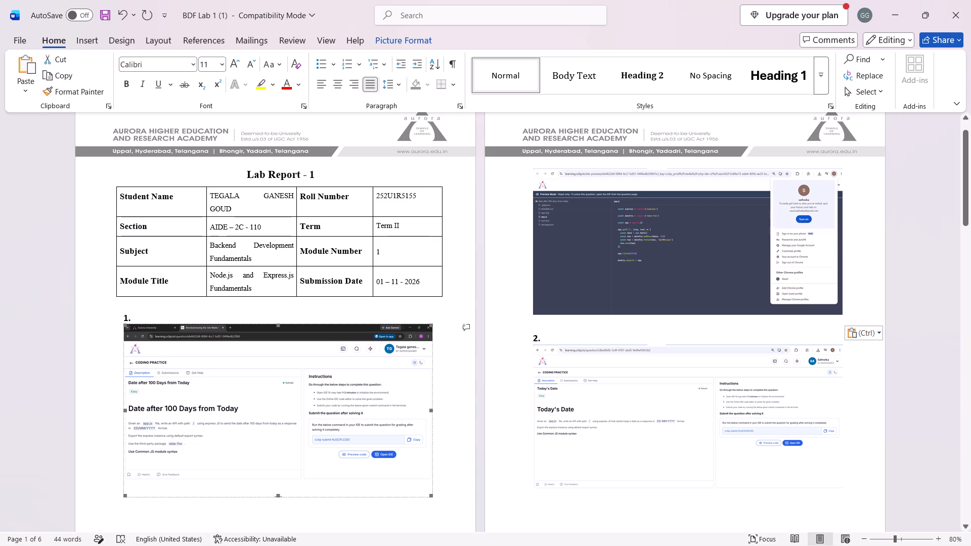
Cut the old code picture above item 2 out of page 2.
{"action": "right_click", "coordinate": [760, 219]}
{"action": "left_click", "coordinate": [781, 249]}
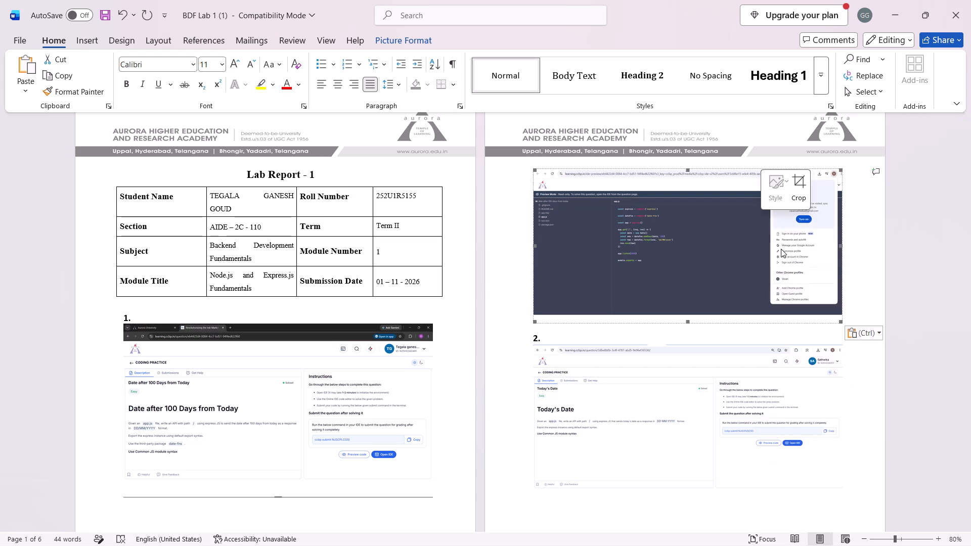
Switch to the Gallery and copy the date-after-100-days code screenshot.
{"action": "key", "text": "alt+Tab"}
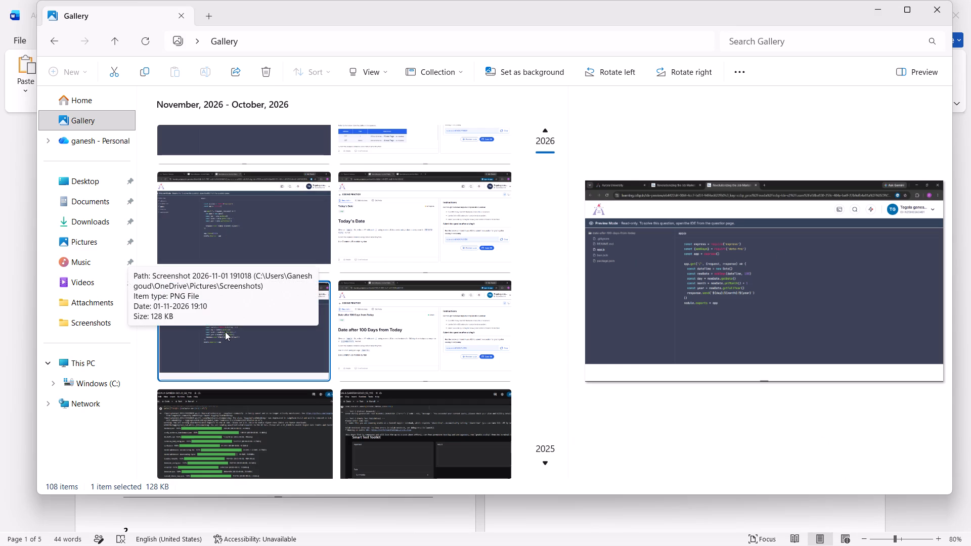
{"action": "left_click", "coordinate": [225, 332]}
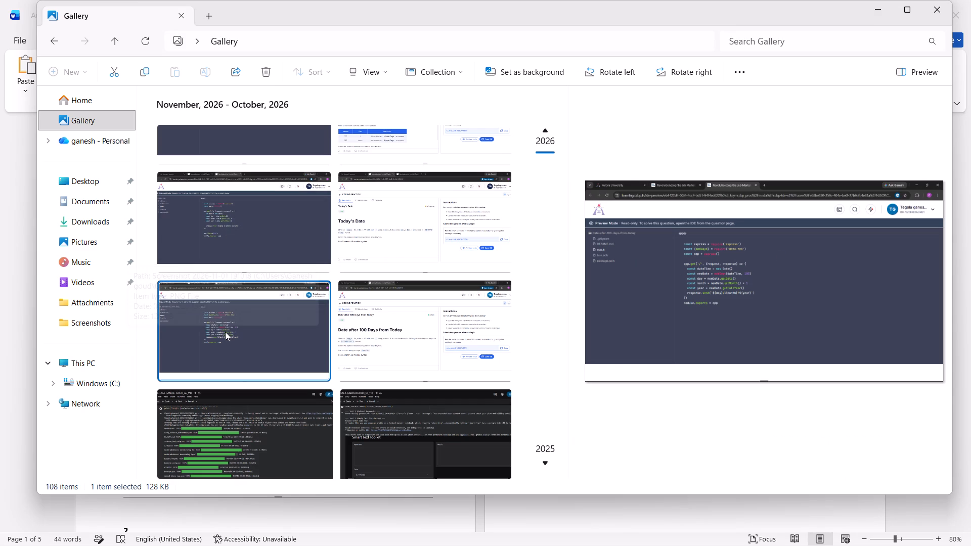
{"action": "left_click", "coordinate": [145, 73]}
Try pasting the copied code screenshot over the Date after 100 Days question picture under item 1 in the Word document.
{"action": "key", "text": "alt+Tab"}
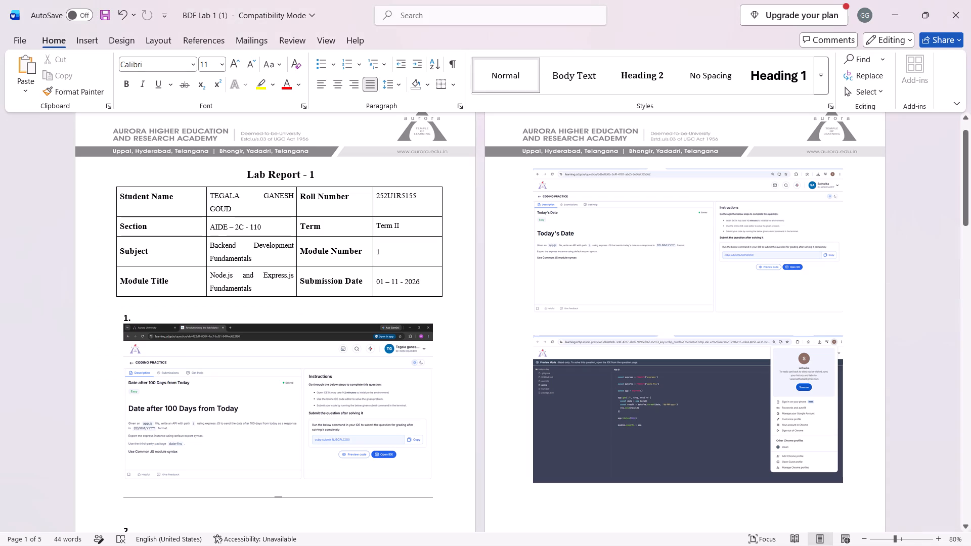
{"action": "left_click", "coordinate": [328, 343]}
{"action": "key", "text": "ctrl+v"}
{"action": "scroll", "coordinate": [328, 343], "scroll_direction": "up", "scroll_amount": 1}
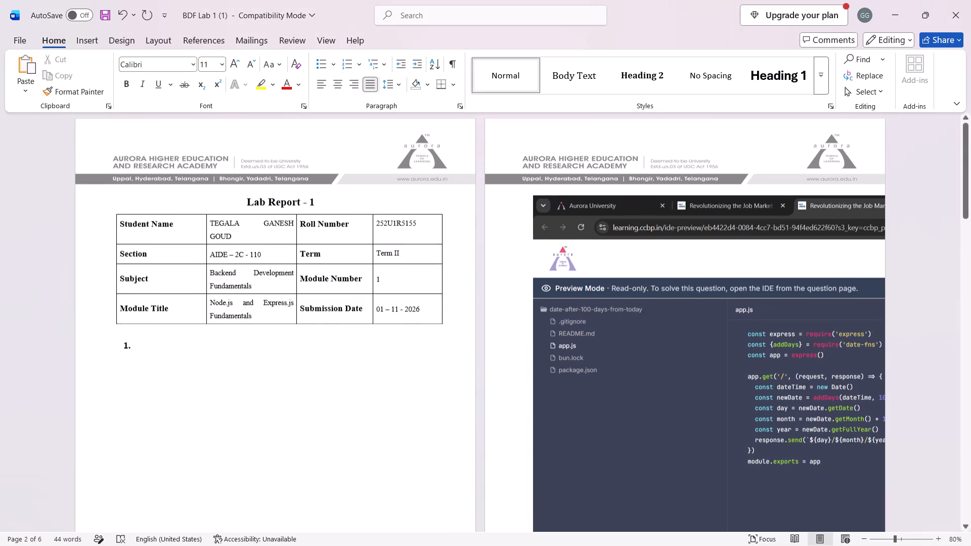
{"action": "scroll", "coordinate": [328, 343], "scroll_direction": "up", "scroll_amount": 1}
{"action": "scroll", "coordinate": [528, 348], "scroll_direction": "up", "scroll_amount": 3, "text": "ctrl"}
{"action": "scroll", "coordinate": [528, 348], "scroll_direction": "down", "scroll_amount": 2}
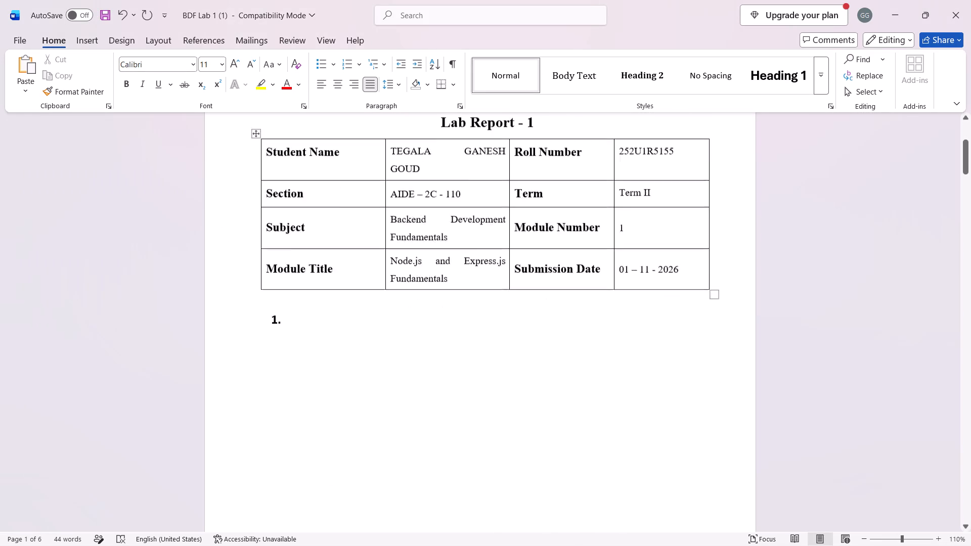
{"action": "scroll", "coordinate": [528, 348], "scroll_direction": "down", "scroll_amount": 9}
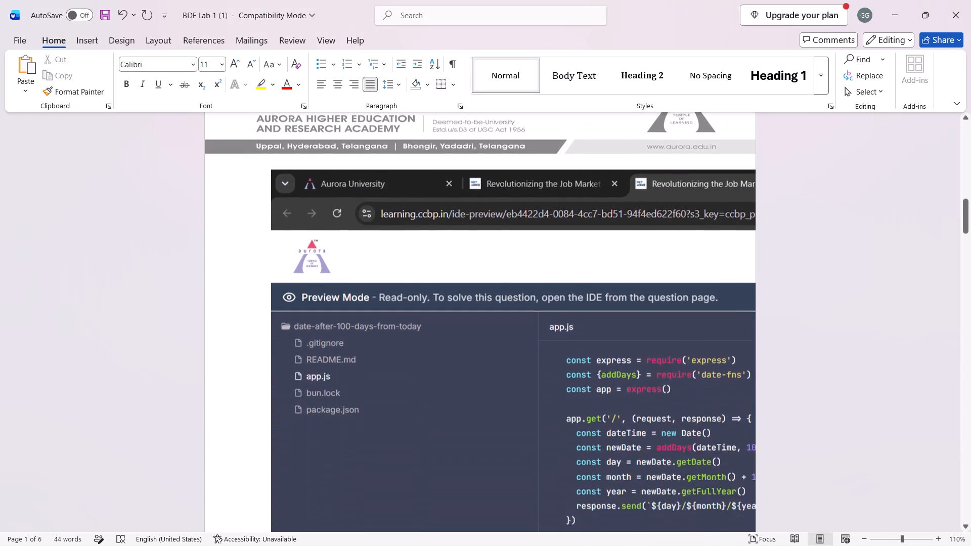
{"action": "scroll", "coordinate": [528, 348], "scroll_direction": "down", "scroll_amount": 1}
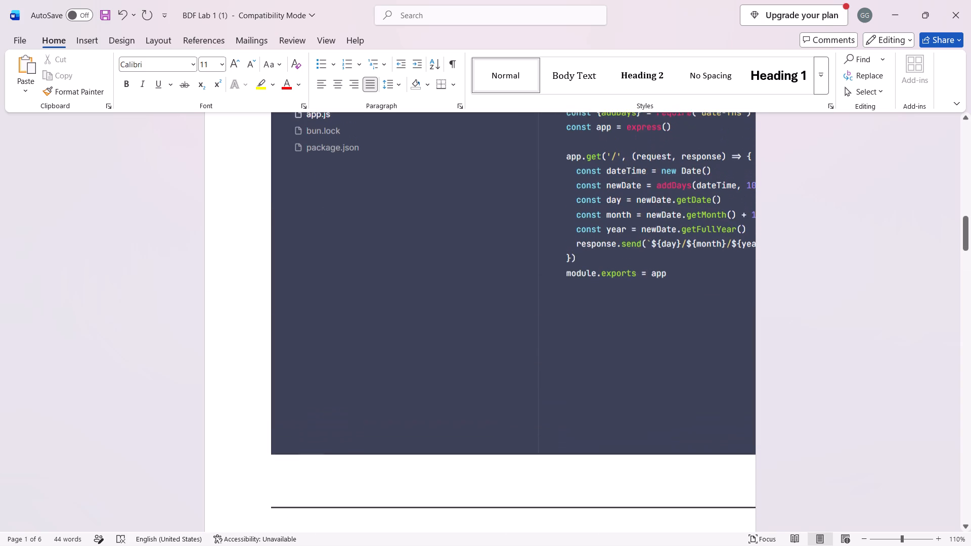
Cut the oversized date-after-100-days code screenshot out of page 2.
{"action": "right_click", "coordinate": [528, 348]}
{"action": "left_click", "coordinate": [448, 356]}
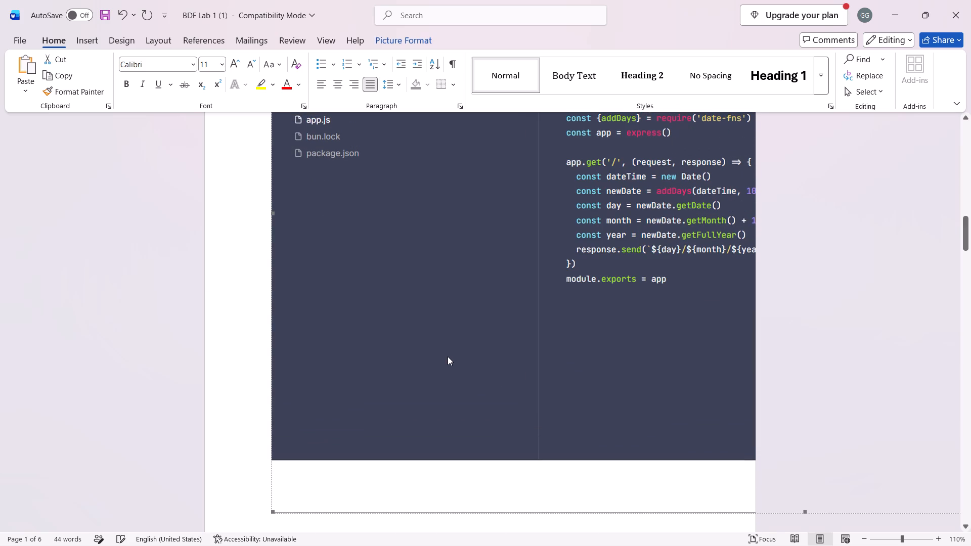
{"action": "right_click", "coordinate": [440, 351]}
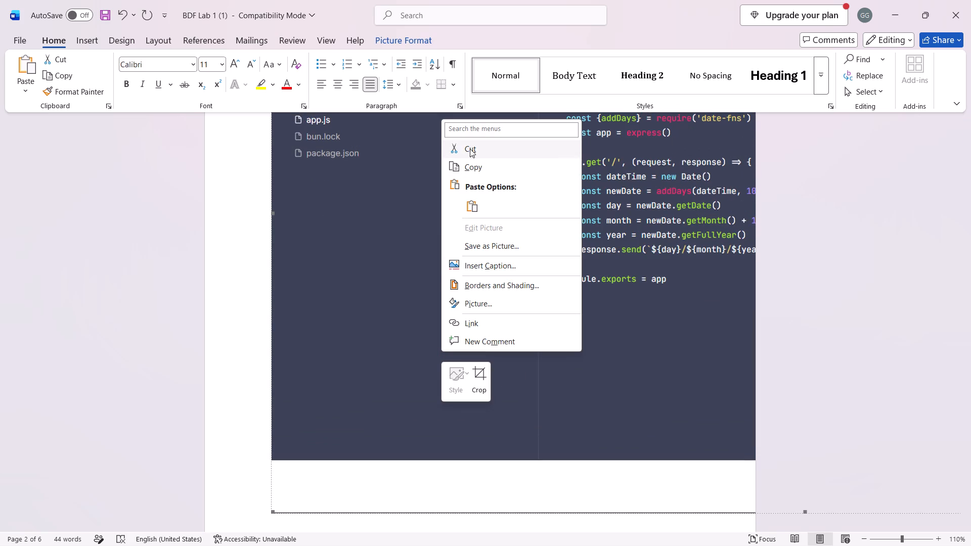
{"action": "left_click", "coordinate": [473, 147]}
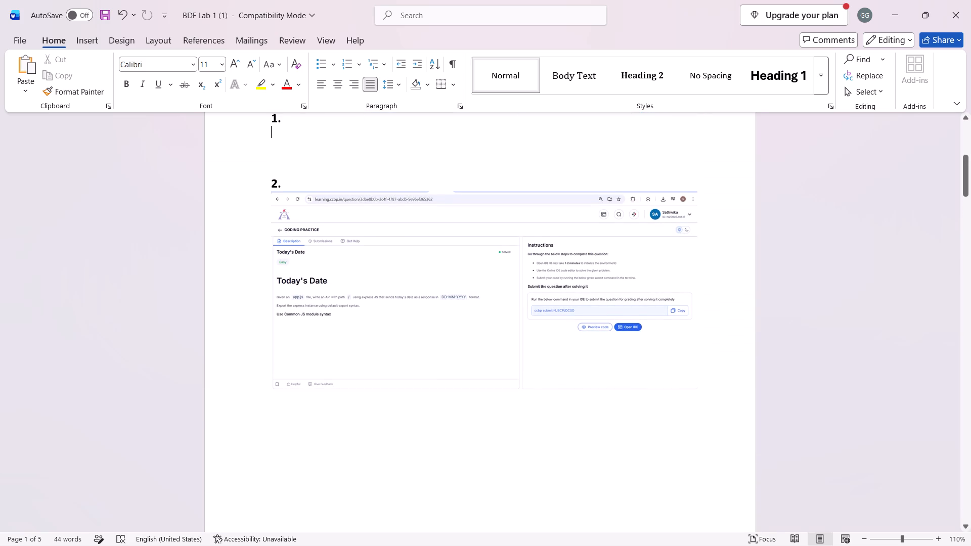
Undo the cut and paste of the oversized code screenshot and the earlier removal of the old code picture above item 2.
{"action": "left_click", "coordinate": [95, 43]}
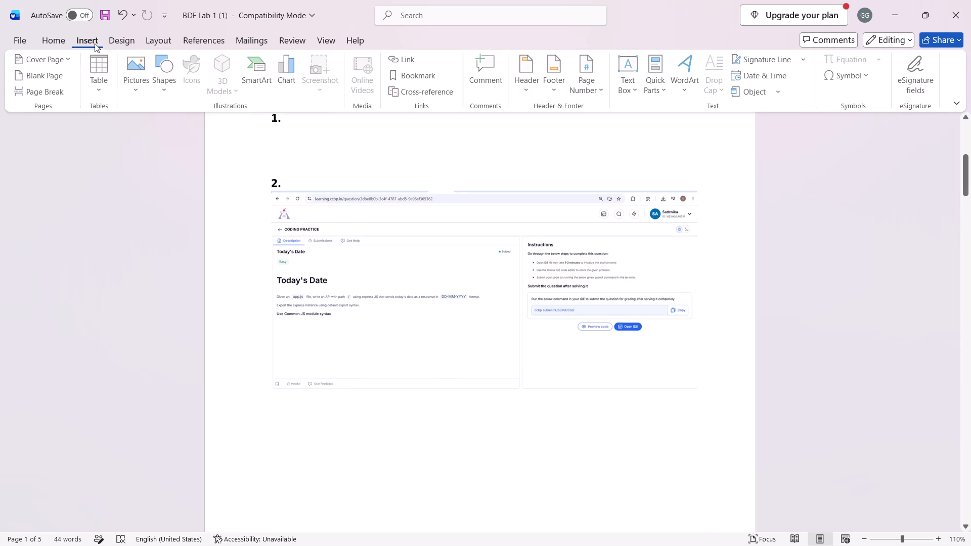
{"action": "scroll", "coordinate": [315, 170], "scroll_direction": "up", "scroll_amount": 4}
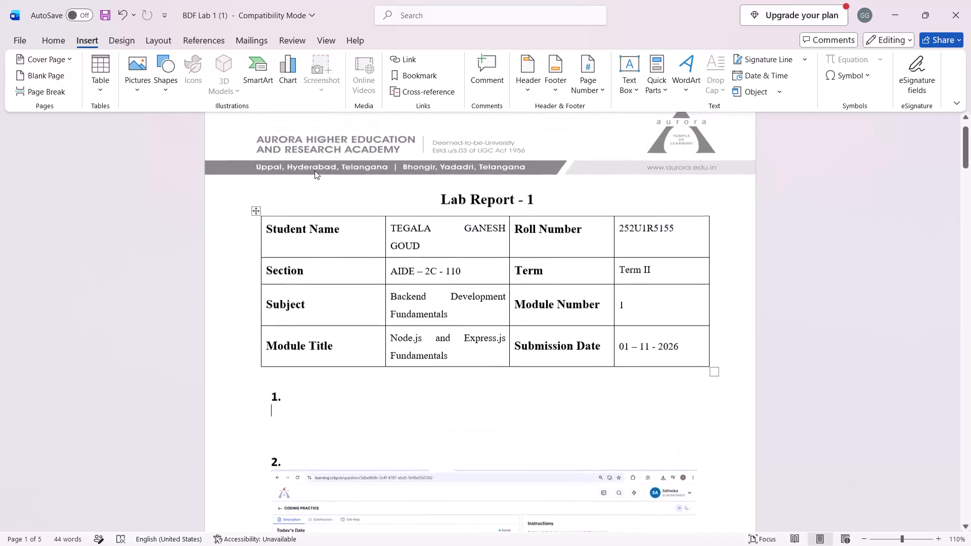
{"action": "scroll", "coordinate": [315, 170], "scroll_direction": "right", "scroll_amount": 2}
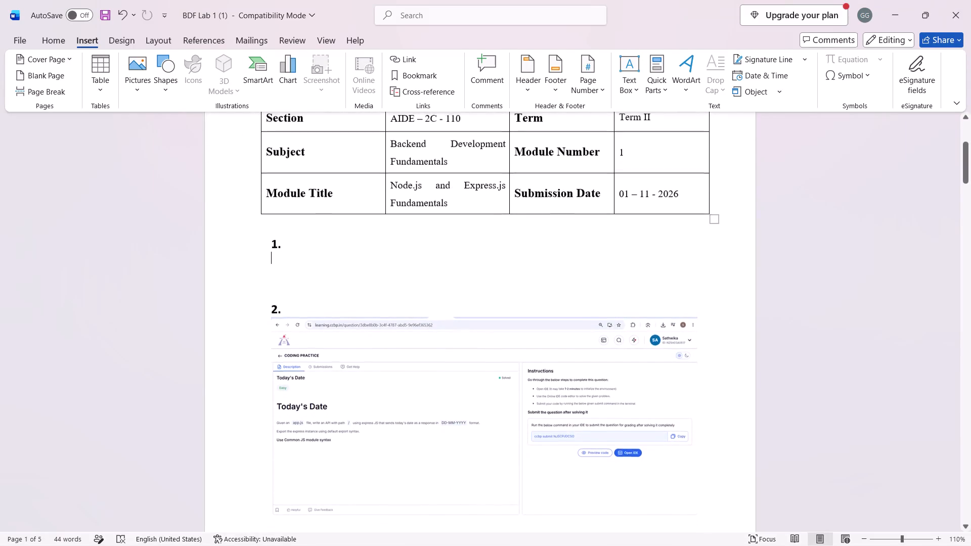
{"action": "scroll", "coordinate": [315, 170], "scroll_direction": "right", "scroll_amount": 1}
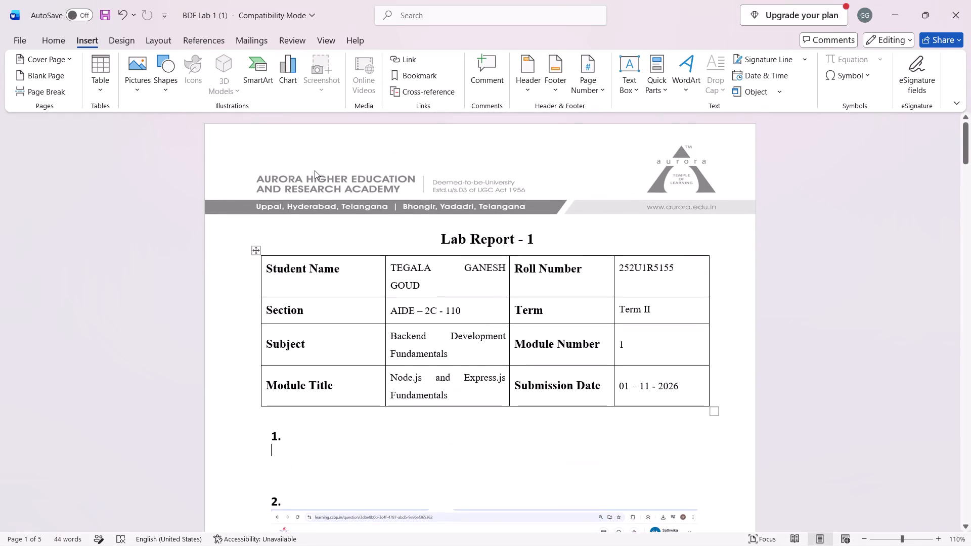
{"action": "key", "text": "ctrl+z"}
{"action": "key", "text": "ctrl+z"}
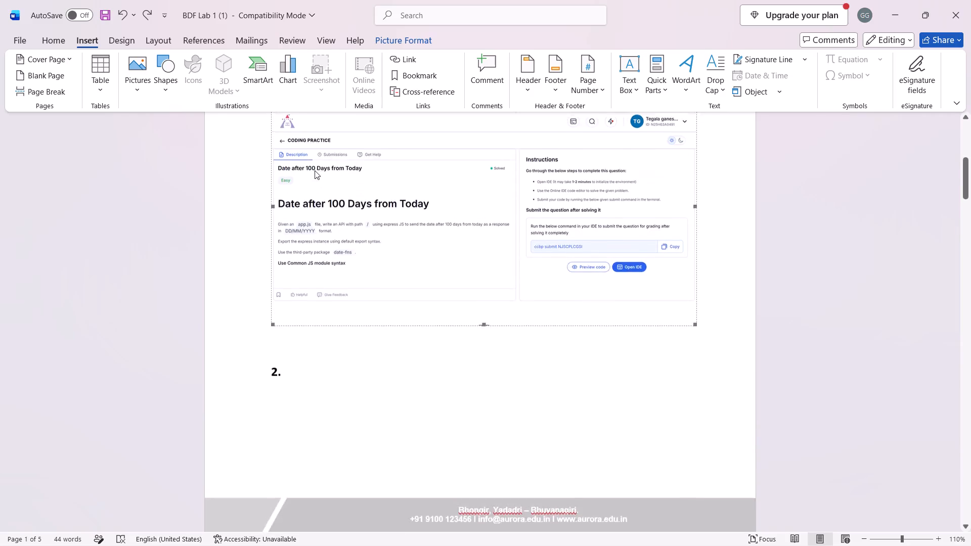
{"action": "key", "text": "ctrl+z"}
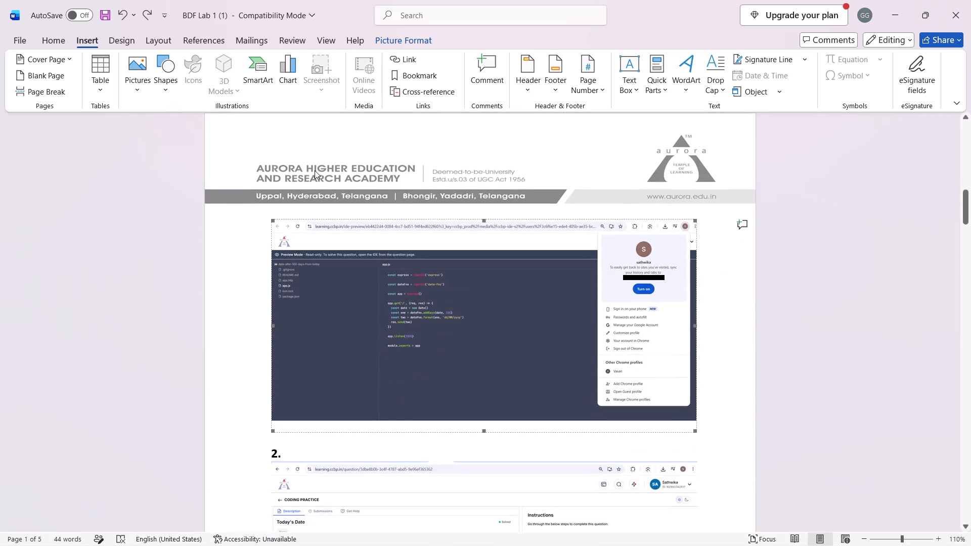
Replace the old code picture above item 2 on page 2 by pasting the date-after-100-days code screenshot over it.
{"action": "scroll", "coordinate": [315, 170], "scroll_direction": "up", "scroll_amount": 3}
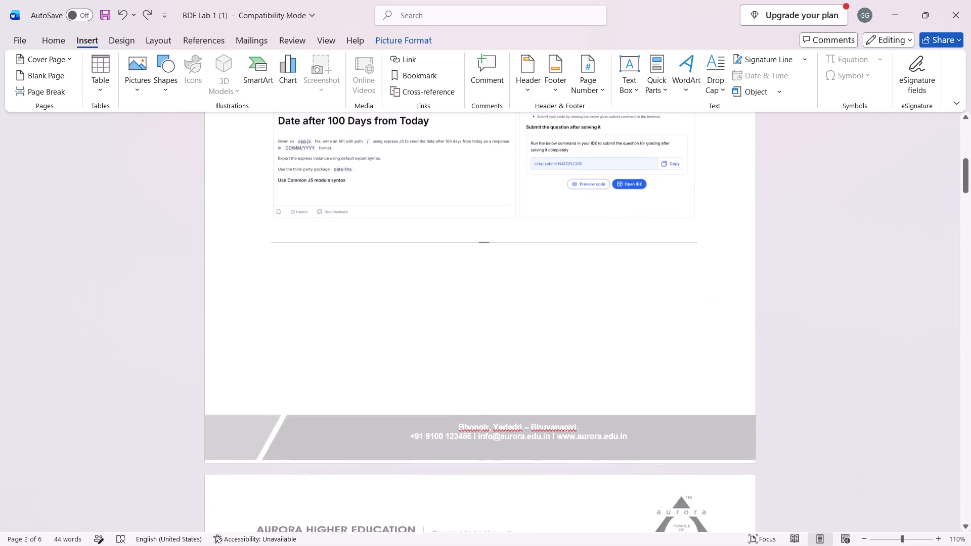
{"action": "scroll", "coordinate": [315, 170], "scroll_direction": "up", "scroll_amount": 3}
{"action": "scroll", "coordinate": [315, 170], "scroll_direction": "down", "scroll_amount": 4}
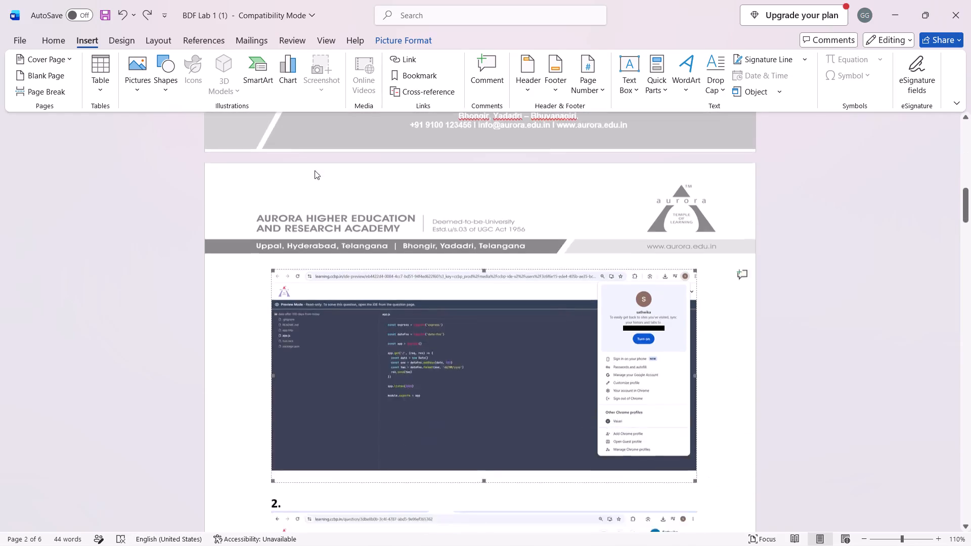
{"action": "left_click", "coordinate": [368, 187]}
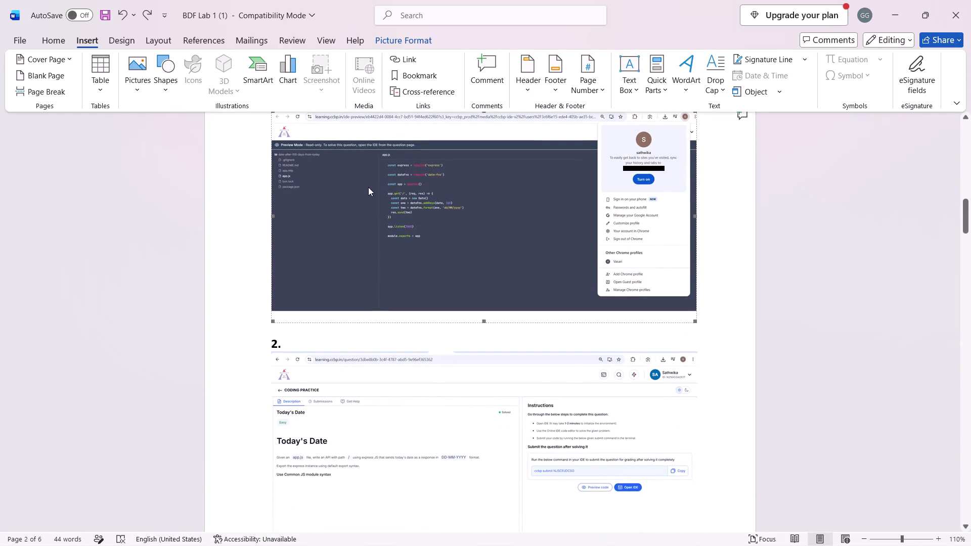
{"action": "key", "text": "ctrl+v"}
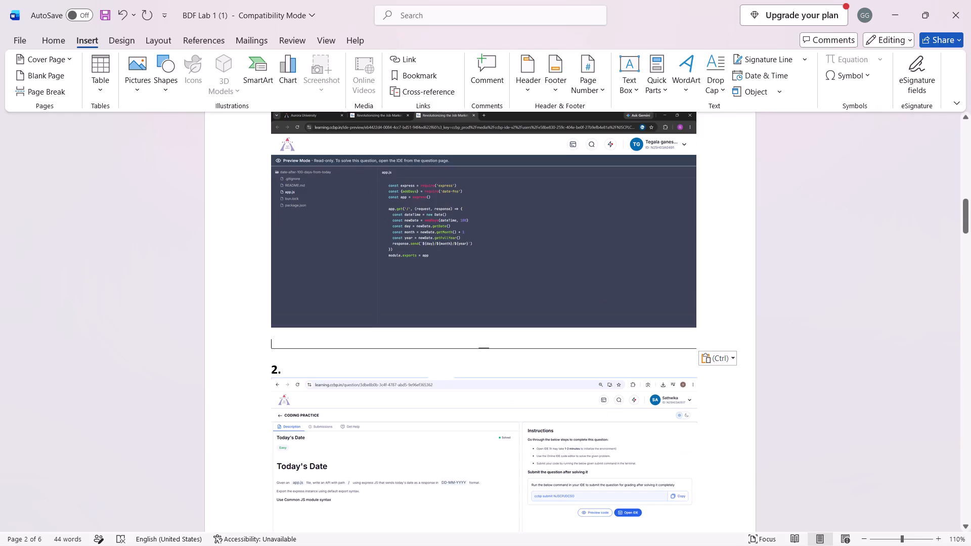
{"action": "scroll", "coordinate": [489, 244], "scroll_direction": "up", "scroll_amount": 5}
{"action": "scroll", "coordinate": [489, 244], "scroll_direction": "down", "scroll_amount": 2}
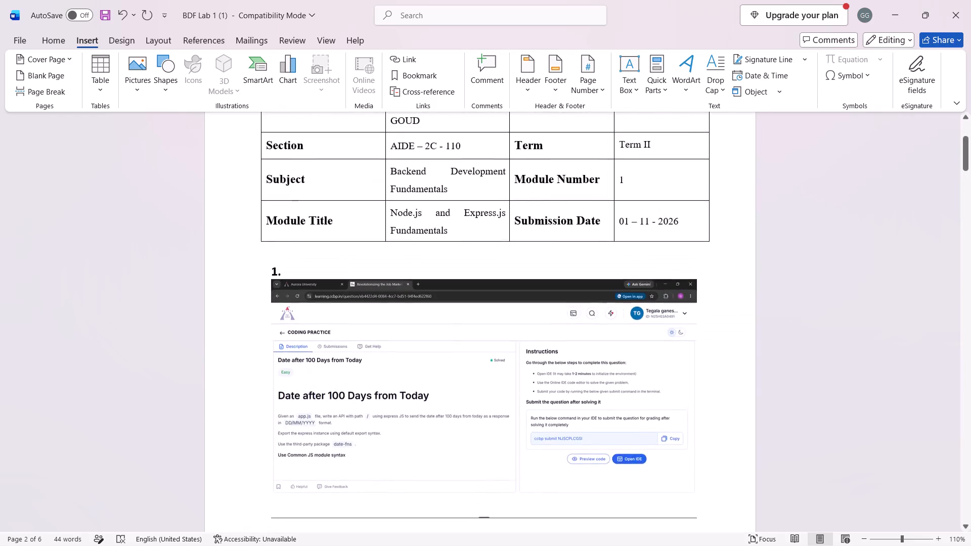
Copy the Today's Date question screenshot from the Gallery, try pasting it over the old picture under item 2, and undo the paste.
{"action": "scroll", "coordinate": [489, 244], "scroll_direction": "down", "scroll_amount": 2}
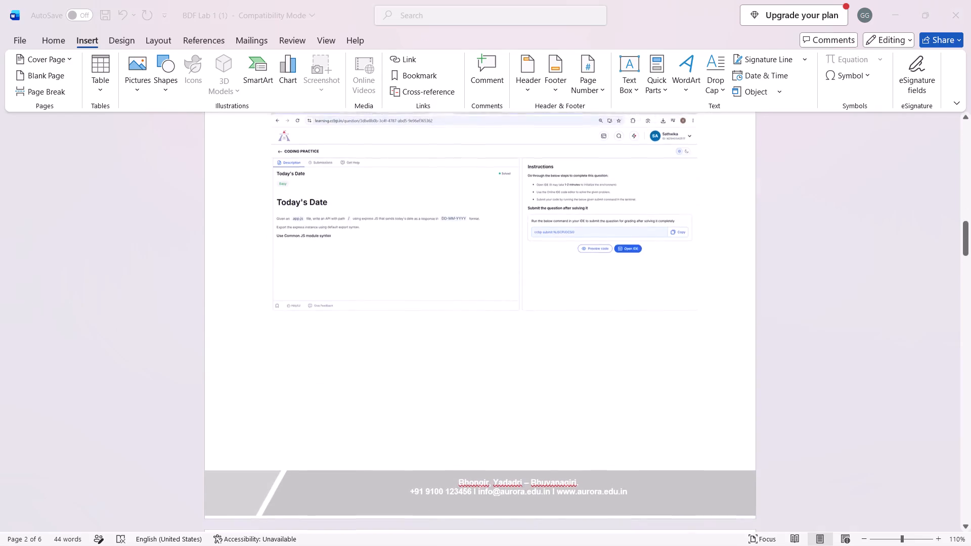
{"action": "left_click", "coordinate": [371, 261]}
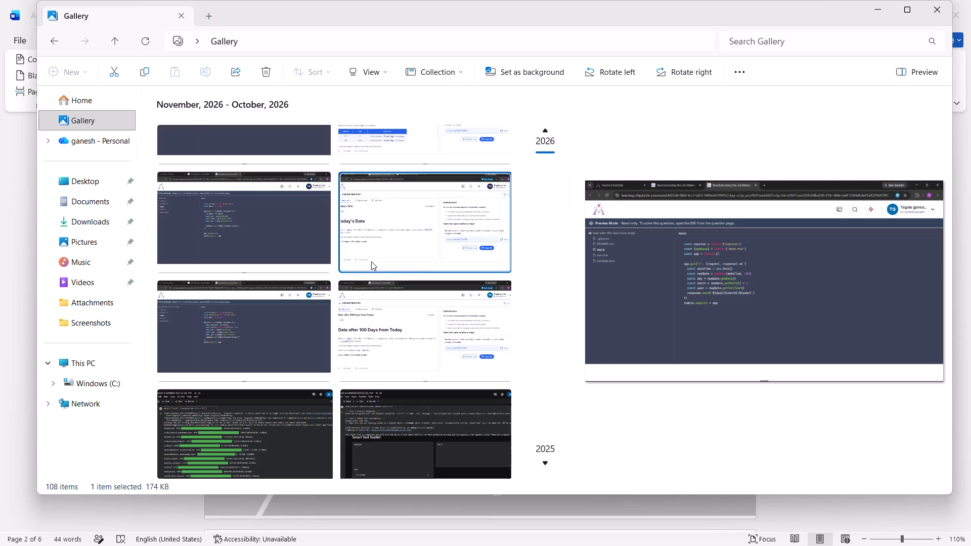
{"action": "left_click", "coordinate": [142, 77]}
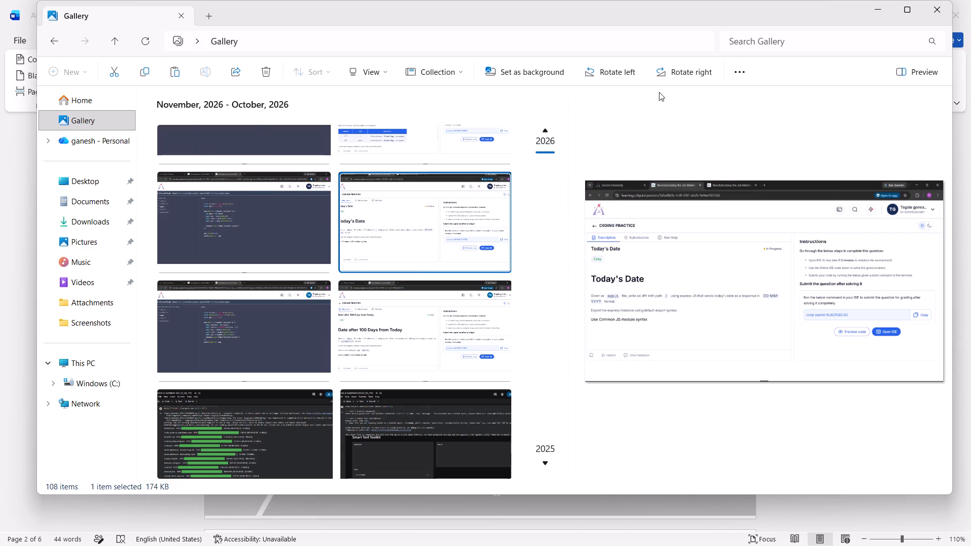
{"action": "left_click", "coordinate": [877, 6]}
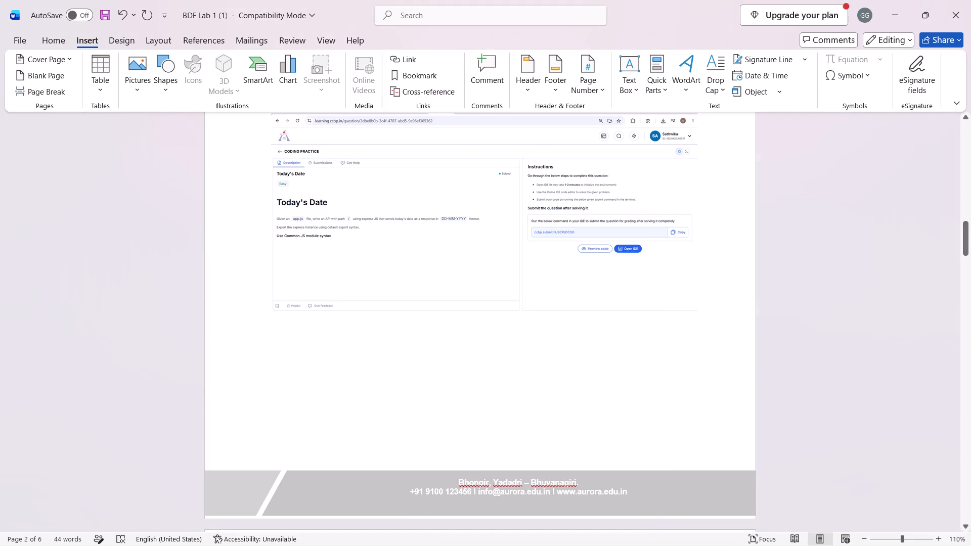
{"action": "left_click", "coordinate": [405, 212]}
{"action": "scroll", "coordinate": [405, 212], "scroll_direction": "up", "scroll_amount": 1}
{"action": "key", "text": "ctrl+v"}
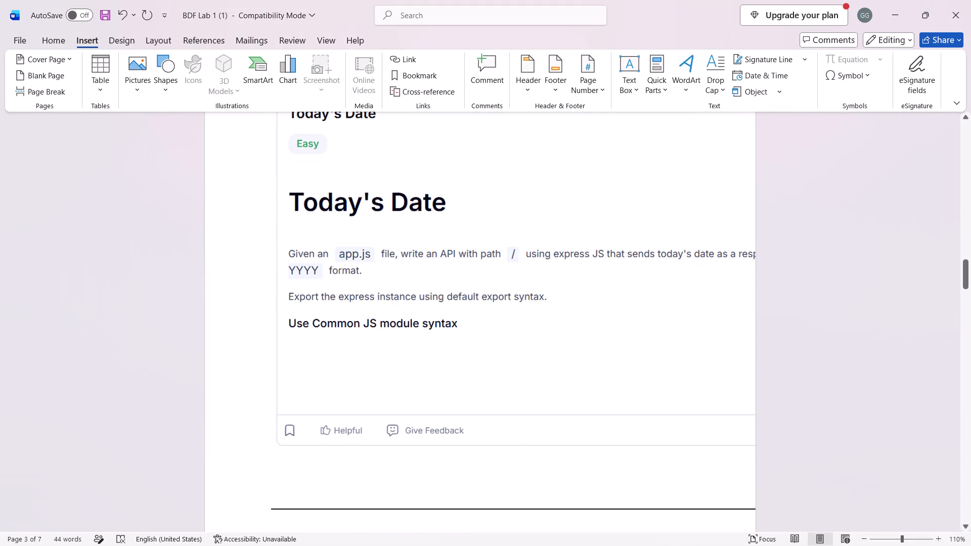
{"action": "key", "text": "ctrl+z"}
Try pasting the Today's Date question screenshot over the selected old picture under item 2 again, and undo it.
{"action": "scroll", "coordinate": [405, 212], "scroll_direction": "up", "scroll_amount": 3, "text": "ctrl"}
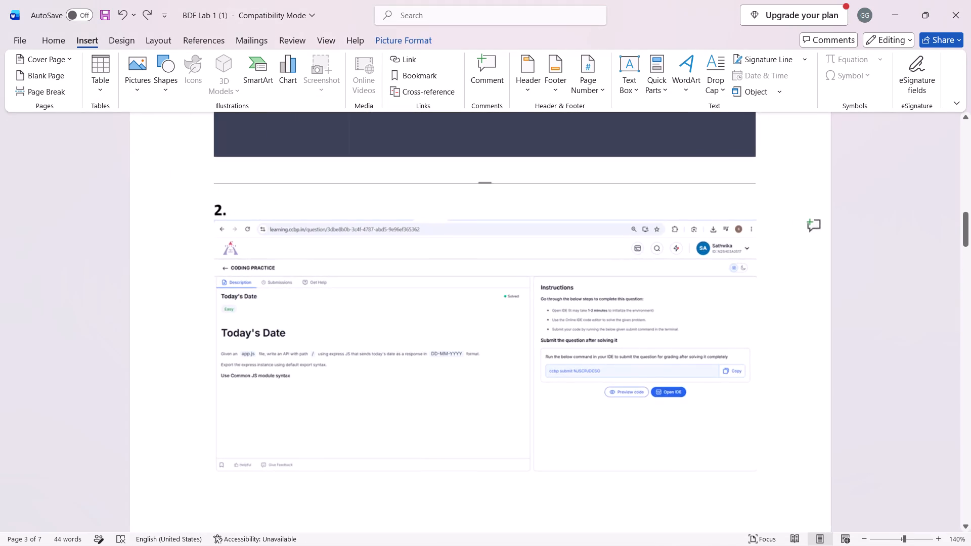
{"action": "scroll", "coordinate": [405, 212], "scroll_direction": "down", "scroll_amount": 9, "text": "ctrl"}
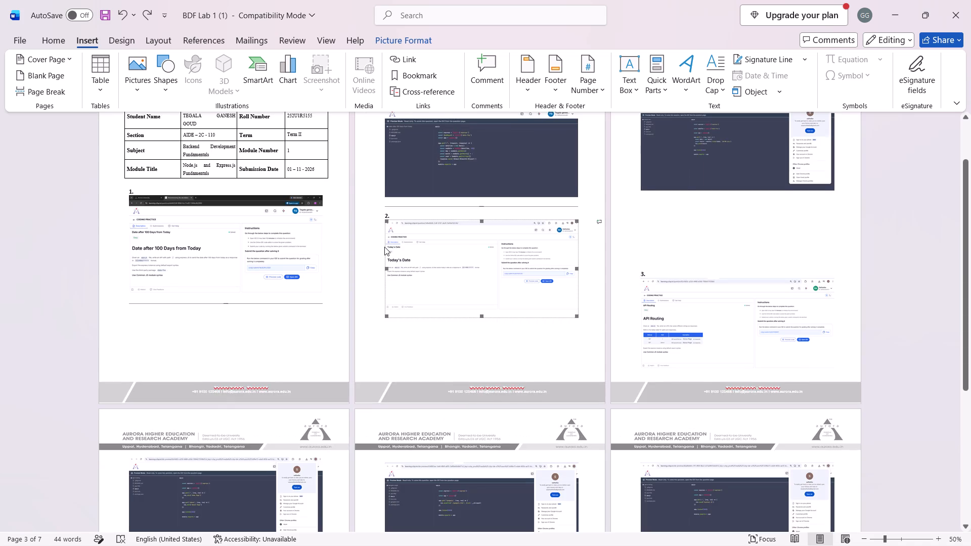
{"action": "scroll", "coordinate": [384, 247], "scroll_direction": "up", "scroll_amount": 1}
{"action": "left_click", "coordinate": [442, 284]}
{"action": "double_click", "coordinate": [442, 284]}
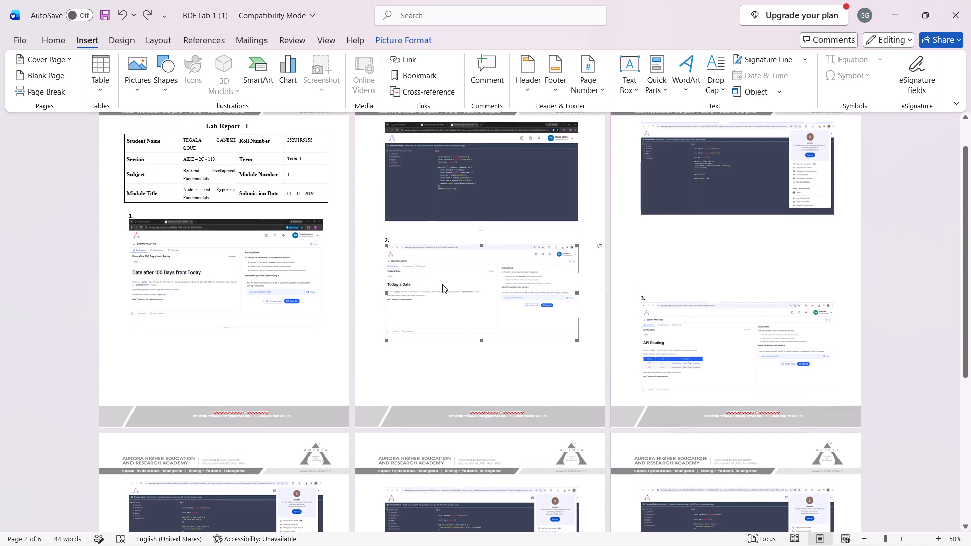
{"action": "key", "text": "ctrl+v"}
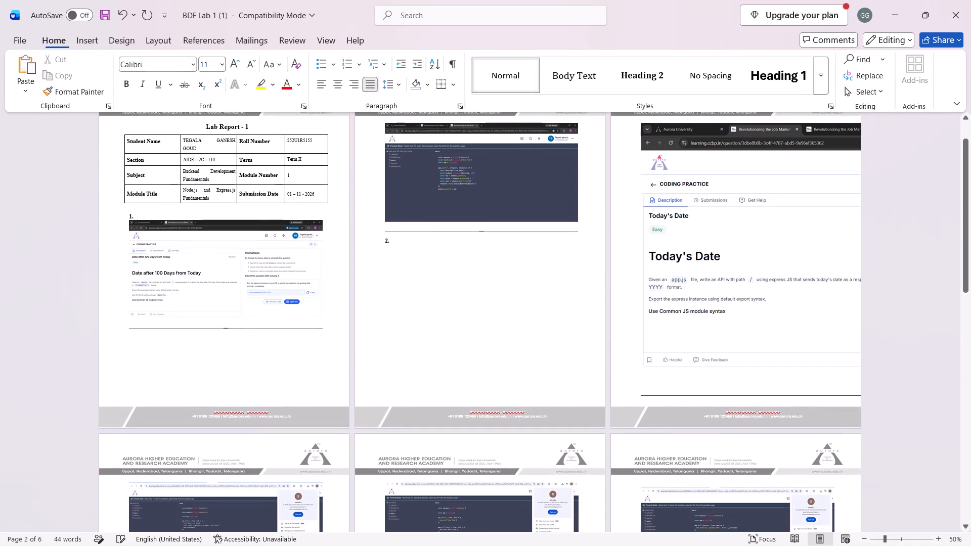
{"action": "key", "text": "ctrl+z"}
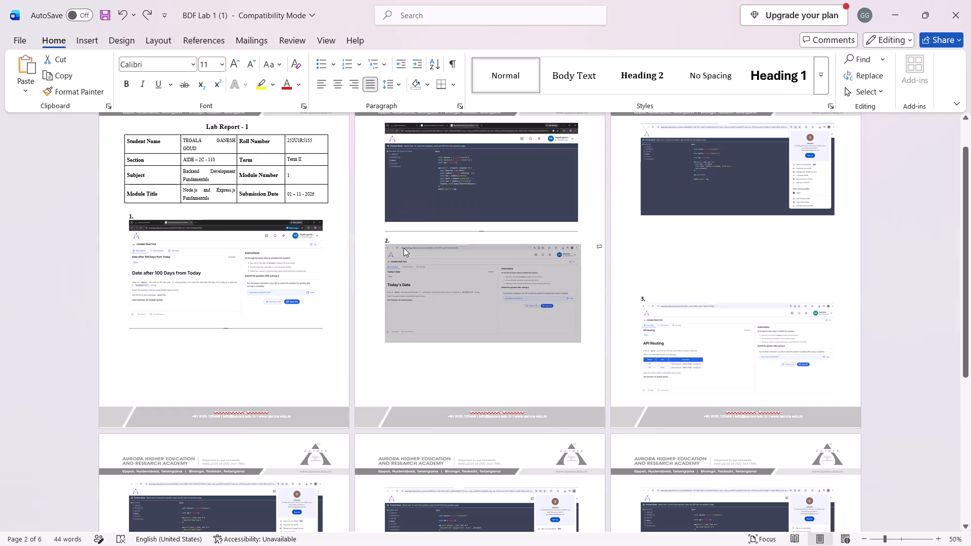
Cut the old Today's Date question picture from under item 2 on page 2.
{"action": "left_click", "coordinate": [429, 264]}
{"action": "left_click", "coordinate": [429, 264]}
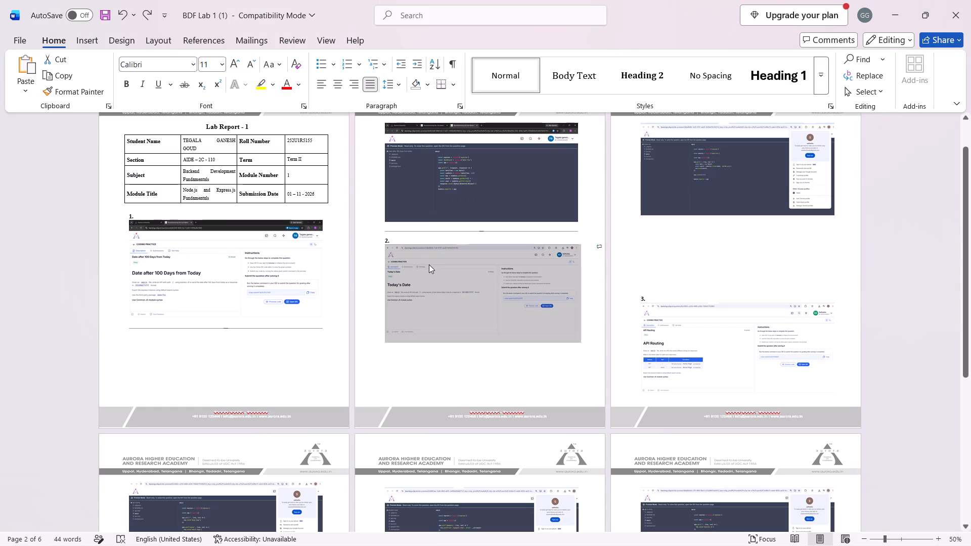
{"action": "right_click", "coordinate": [429, 264]}
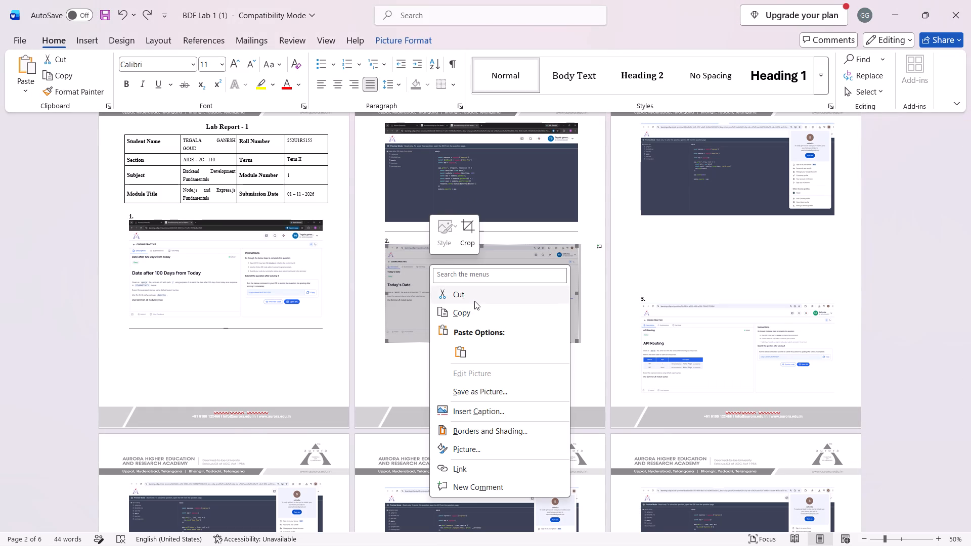
{"action": "left_click", "coordinate": [473, 300]}
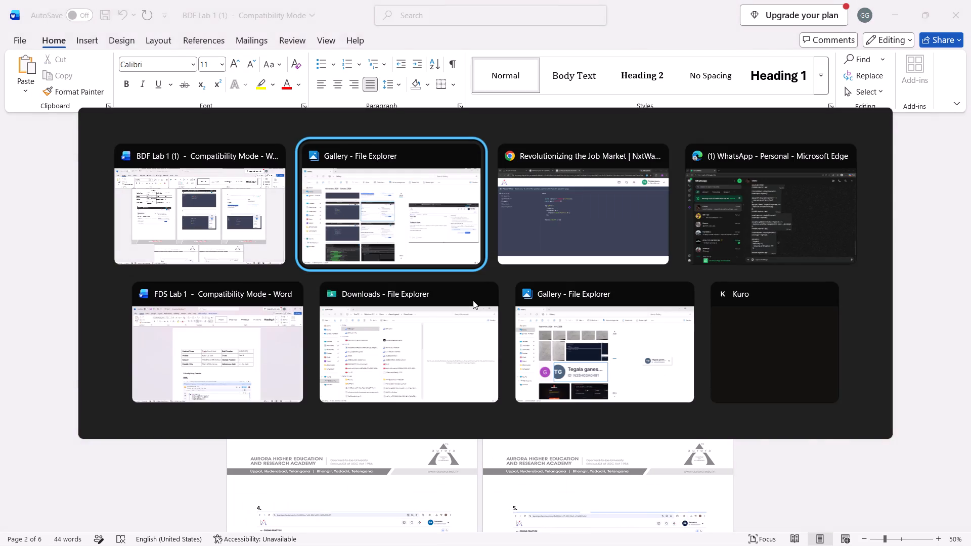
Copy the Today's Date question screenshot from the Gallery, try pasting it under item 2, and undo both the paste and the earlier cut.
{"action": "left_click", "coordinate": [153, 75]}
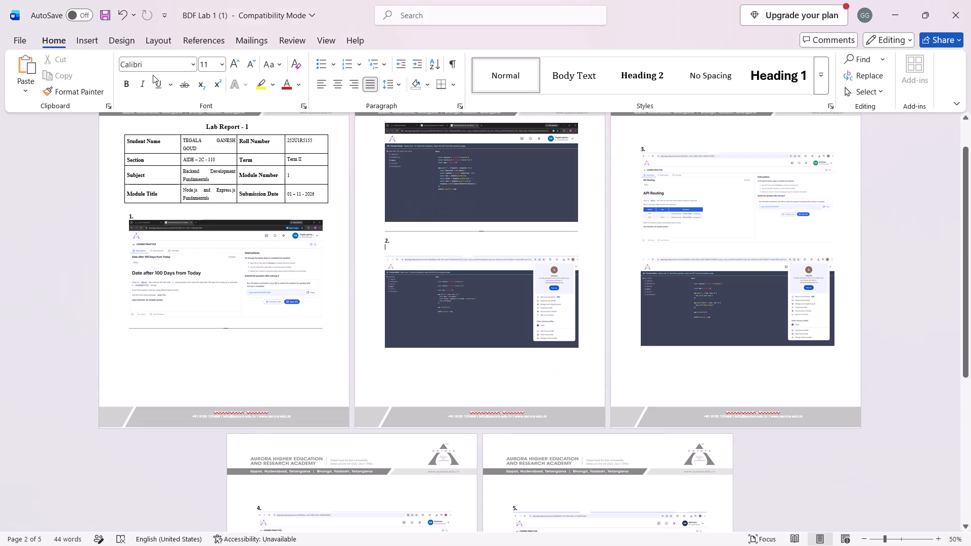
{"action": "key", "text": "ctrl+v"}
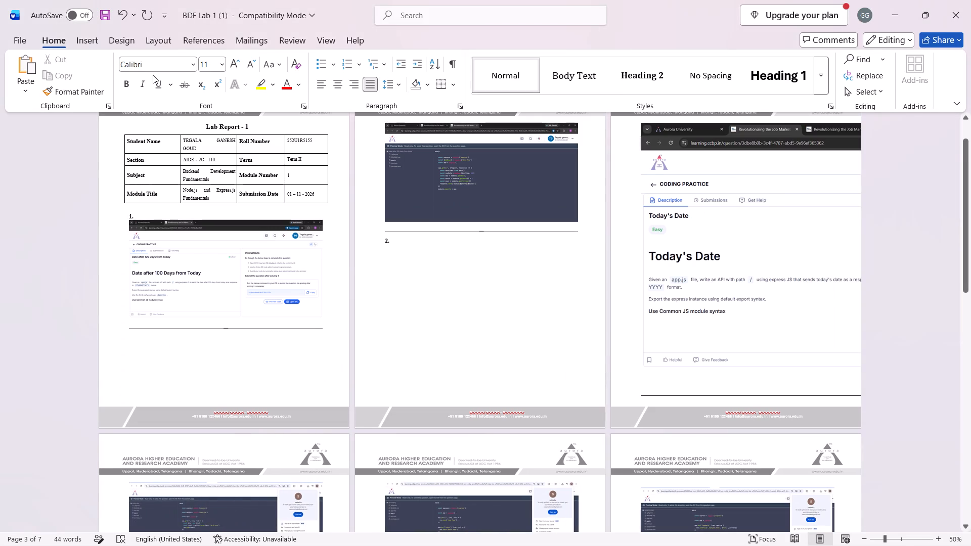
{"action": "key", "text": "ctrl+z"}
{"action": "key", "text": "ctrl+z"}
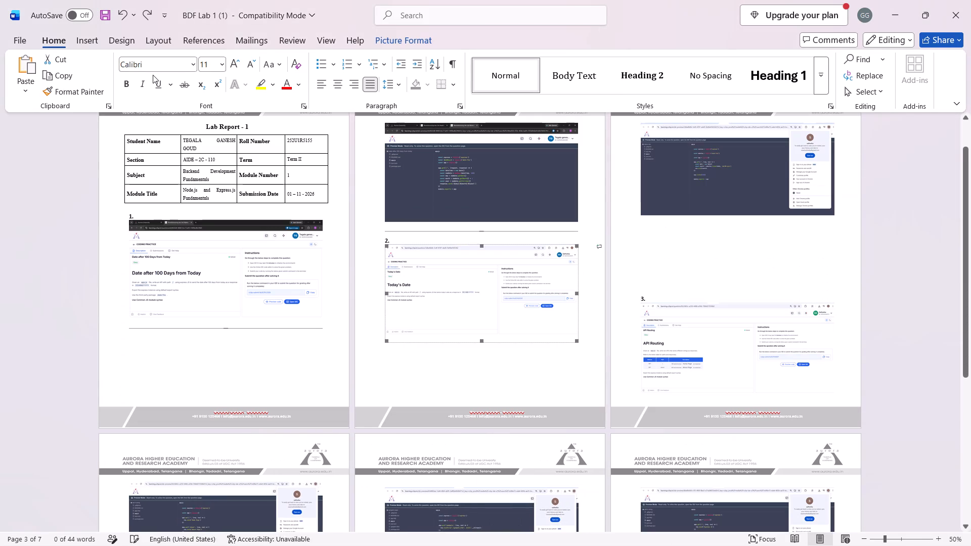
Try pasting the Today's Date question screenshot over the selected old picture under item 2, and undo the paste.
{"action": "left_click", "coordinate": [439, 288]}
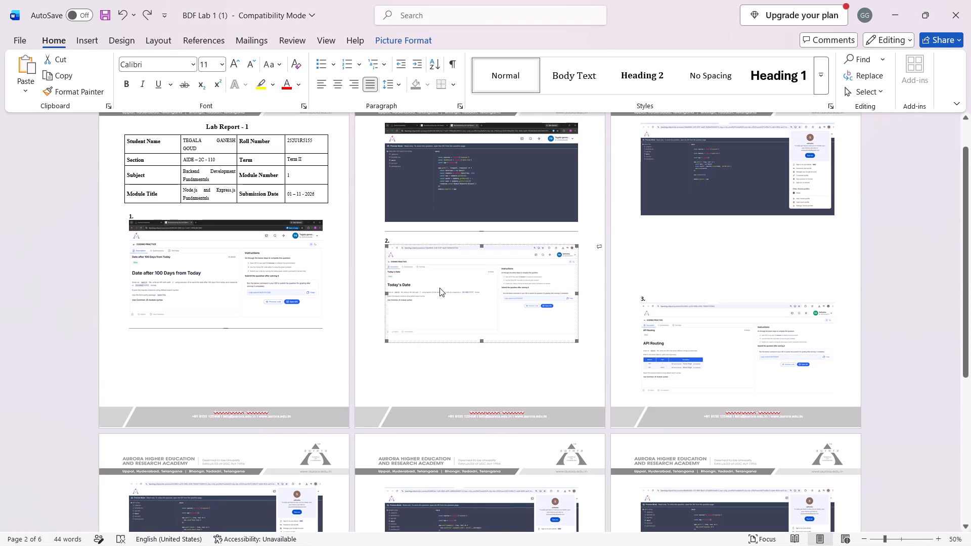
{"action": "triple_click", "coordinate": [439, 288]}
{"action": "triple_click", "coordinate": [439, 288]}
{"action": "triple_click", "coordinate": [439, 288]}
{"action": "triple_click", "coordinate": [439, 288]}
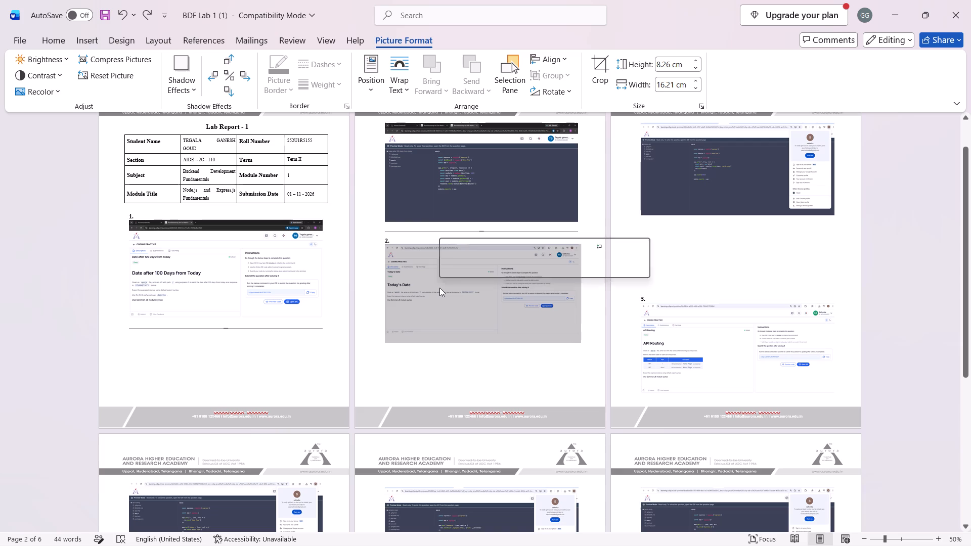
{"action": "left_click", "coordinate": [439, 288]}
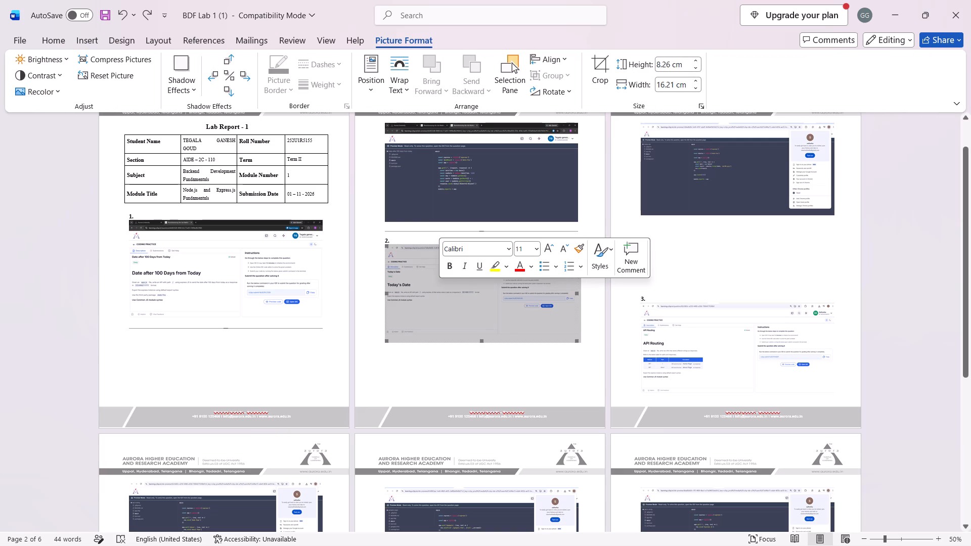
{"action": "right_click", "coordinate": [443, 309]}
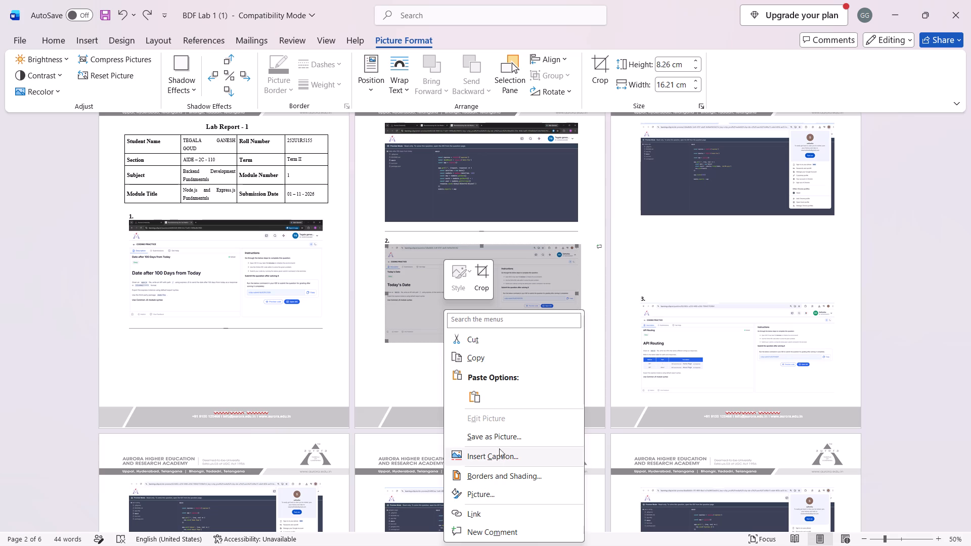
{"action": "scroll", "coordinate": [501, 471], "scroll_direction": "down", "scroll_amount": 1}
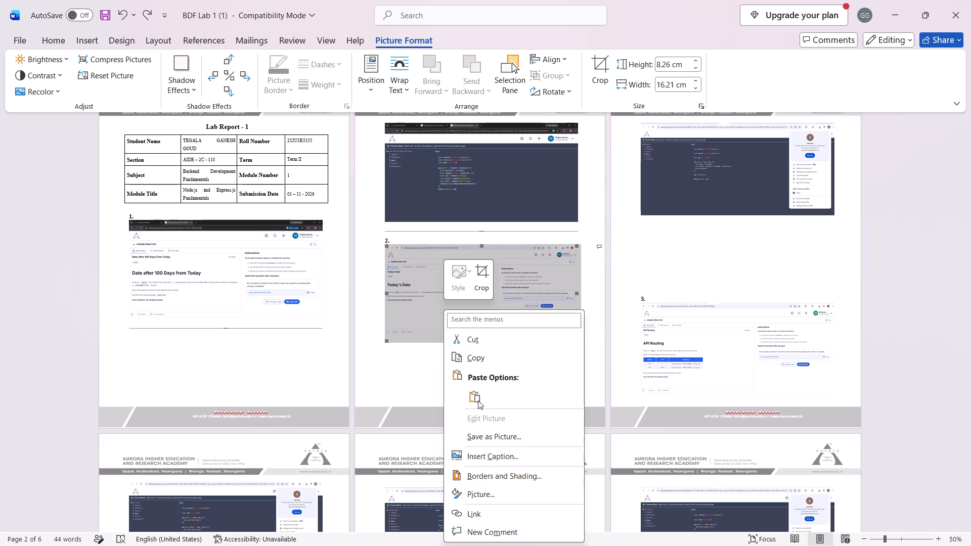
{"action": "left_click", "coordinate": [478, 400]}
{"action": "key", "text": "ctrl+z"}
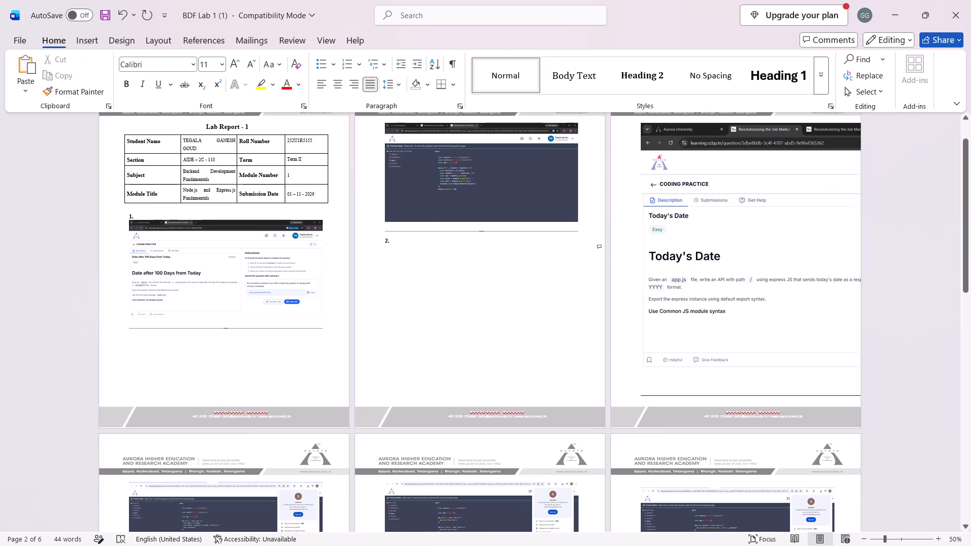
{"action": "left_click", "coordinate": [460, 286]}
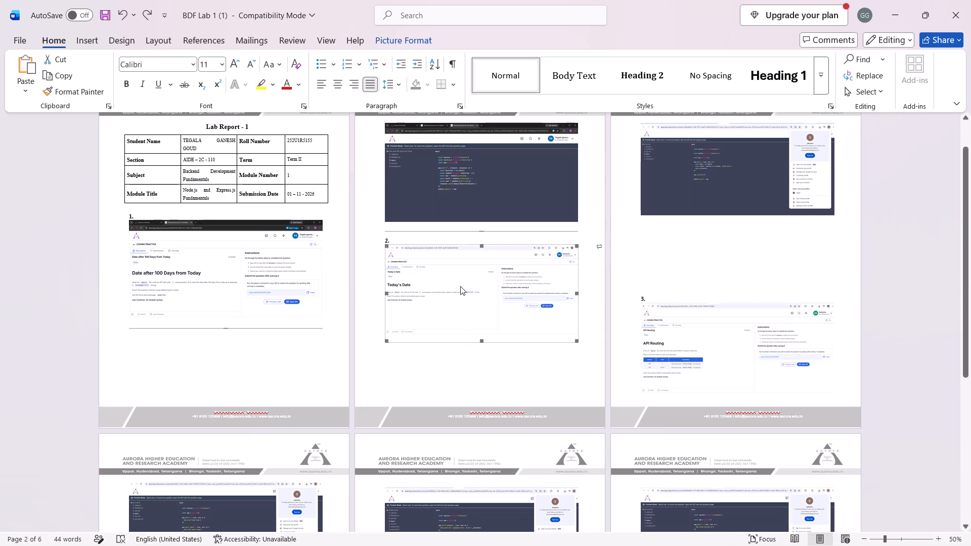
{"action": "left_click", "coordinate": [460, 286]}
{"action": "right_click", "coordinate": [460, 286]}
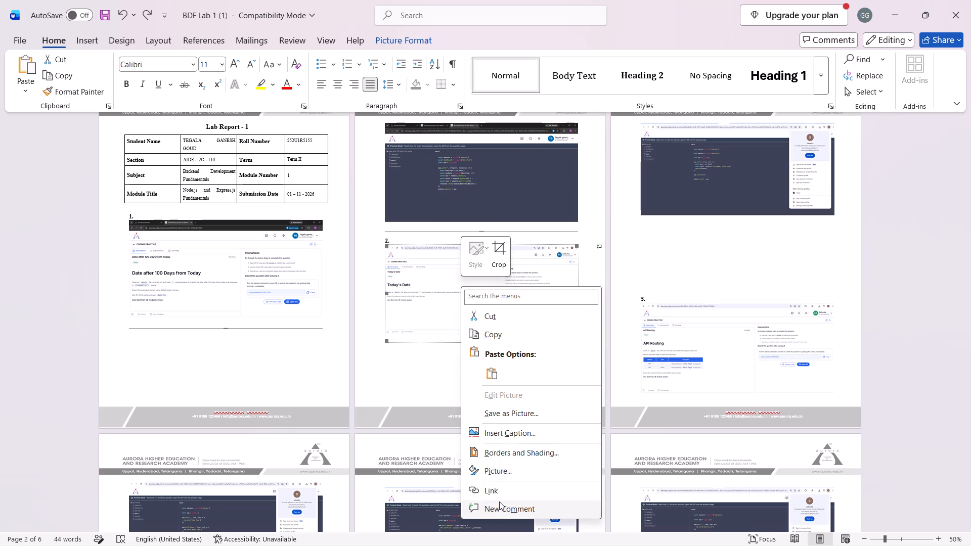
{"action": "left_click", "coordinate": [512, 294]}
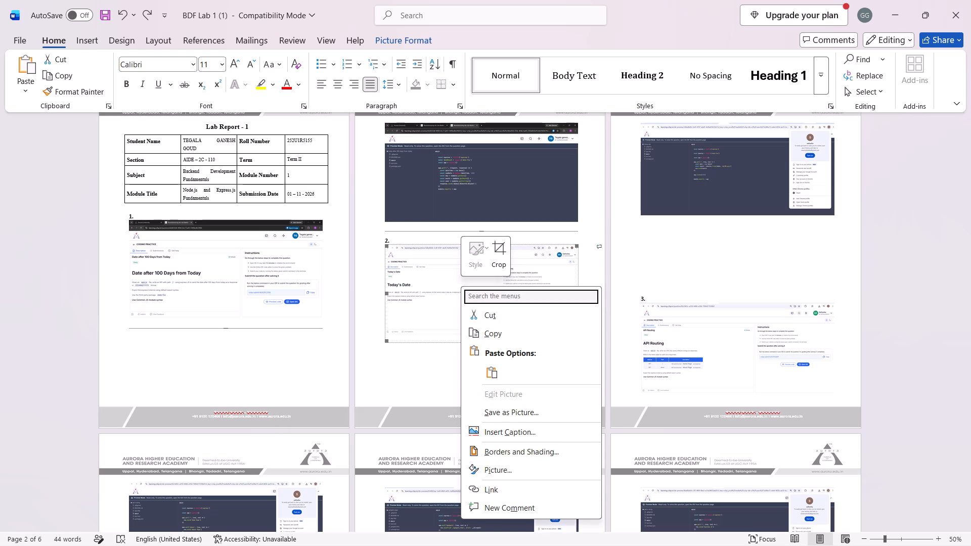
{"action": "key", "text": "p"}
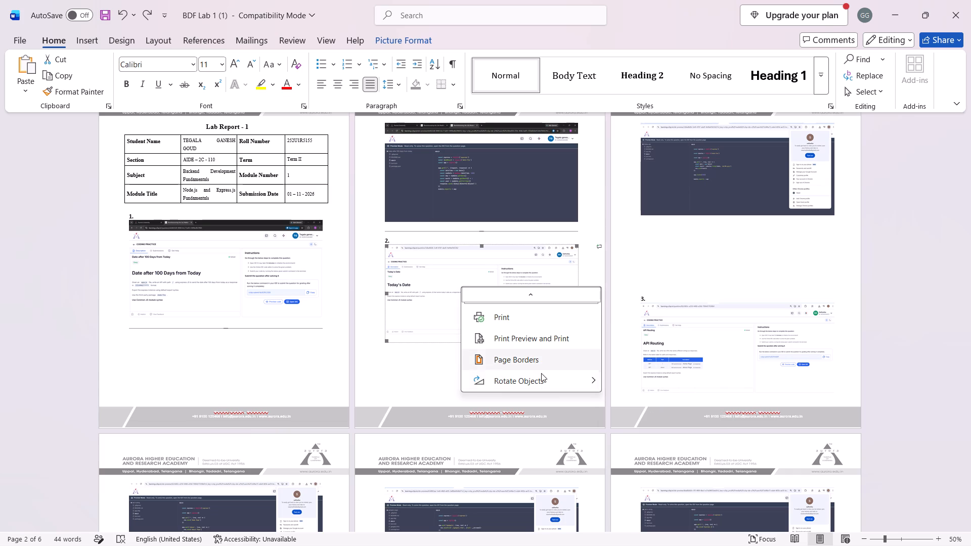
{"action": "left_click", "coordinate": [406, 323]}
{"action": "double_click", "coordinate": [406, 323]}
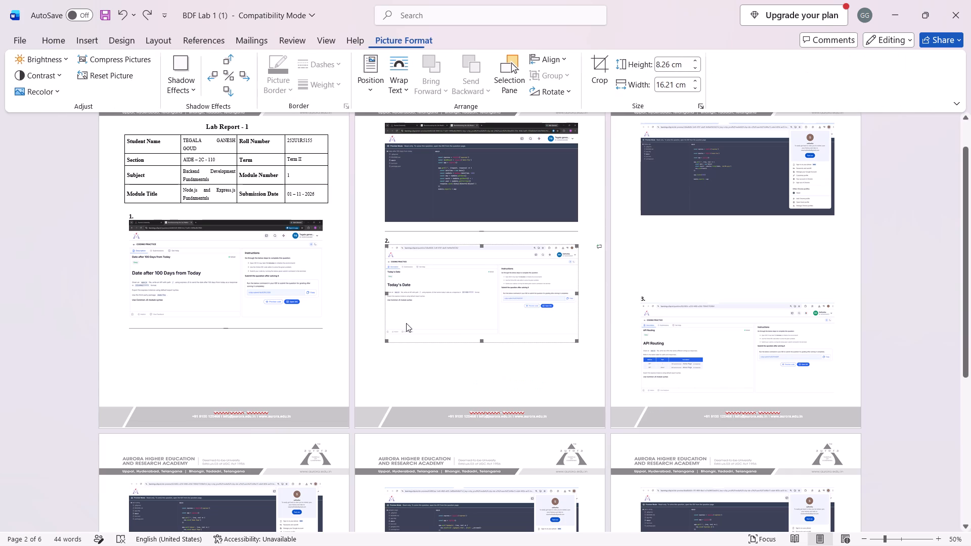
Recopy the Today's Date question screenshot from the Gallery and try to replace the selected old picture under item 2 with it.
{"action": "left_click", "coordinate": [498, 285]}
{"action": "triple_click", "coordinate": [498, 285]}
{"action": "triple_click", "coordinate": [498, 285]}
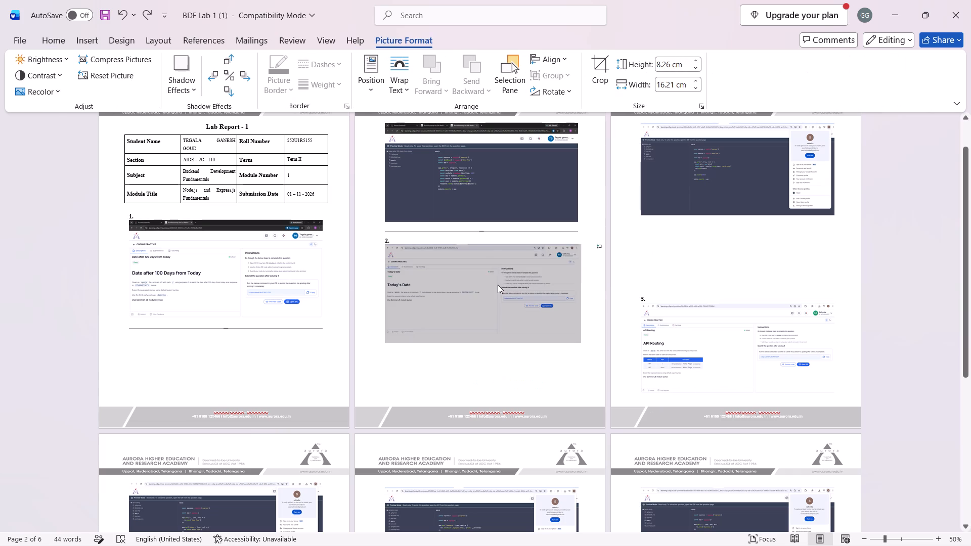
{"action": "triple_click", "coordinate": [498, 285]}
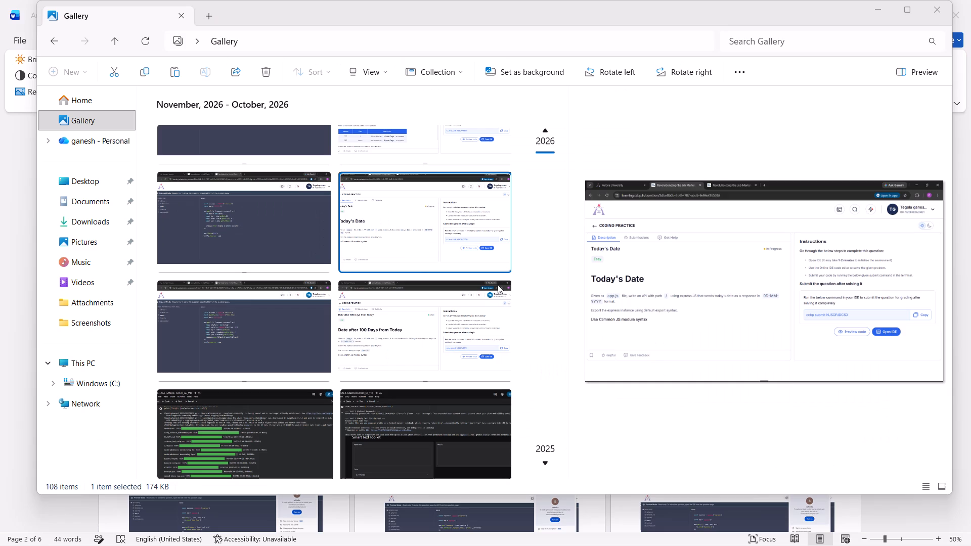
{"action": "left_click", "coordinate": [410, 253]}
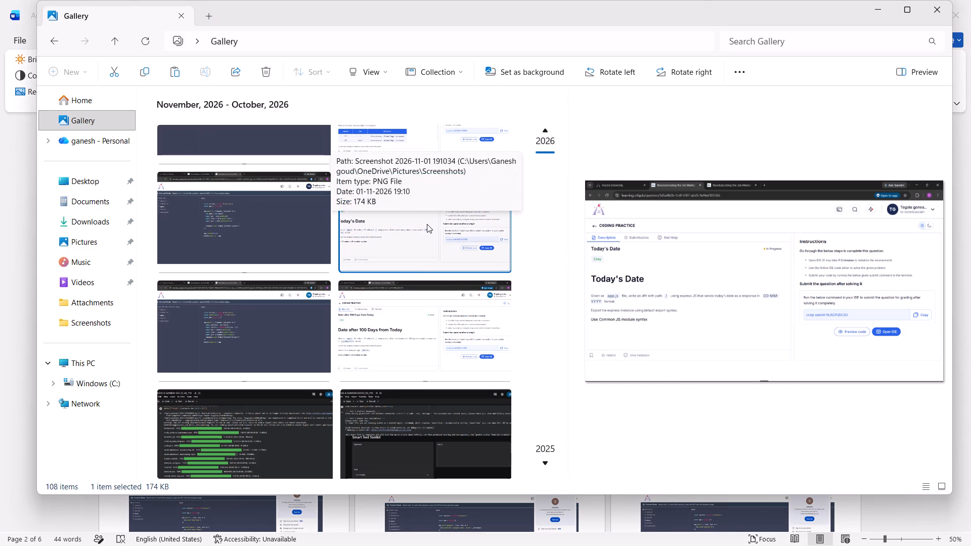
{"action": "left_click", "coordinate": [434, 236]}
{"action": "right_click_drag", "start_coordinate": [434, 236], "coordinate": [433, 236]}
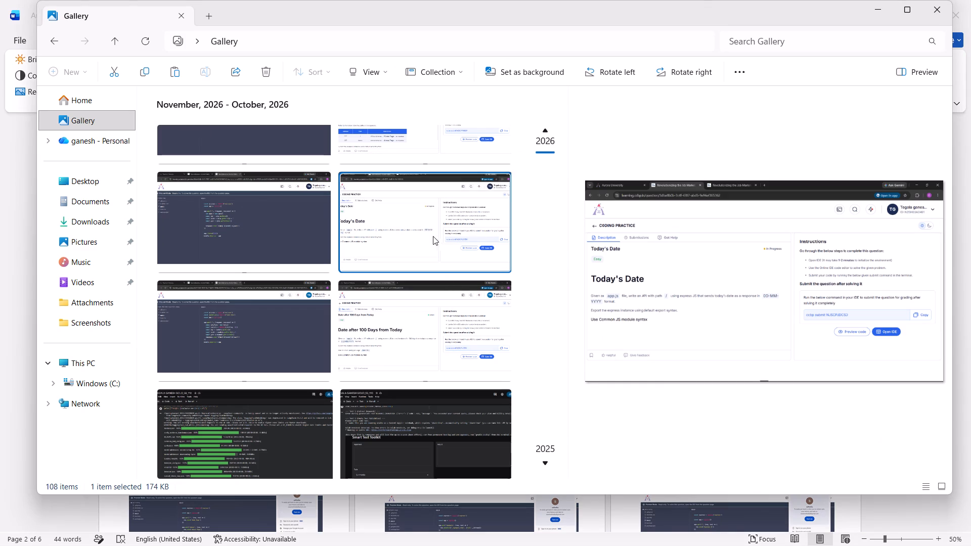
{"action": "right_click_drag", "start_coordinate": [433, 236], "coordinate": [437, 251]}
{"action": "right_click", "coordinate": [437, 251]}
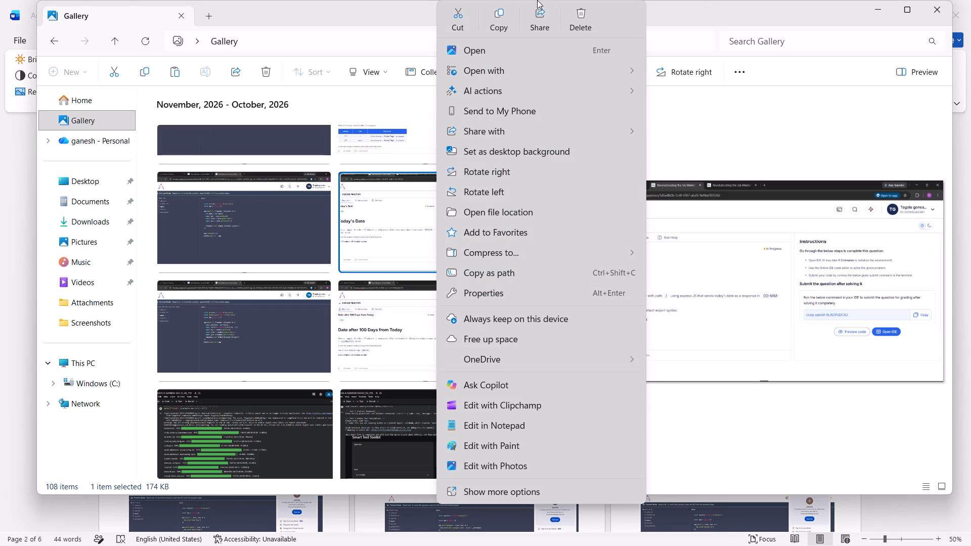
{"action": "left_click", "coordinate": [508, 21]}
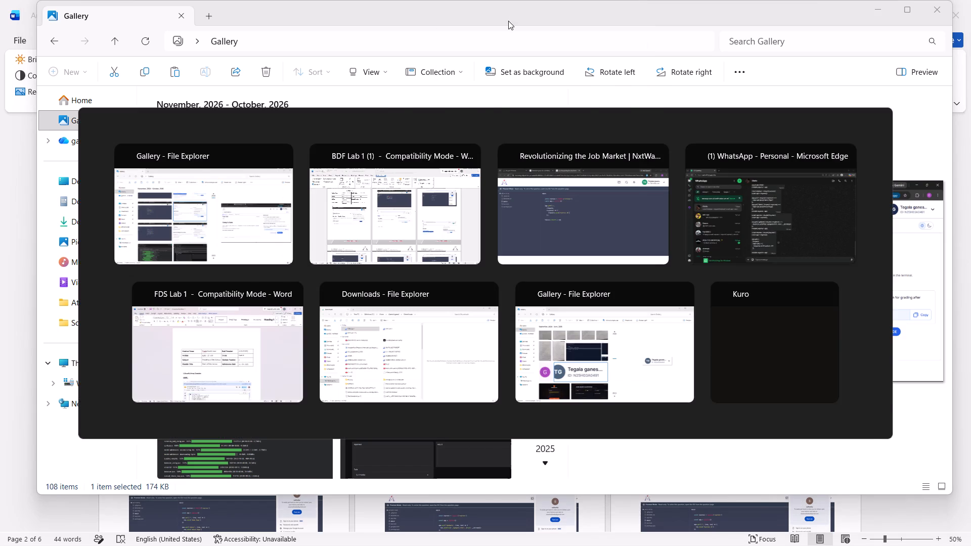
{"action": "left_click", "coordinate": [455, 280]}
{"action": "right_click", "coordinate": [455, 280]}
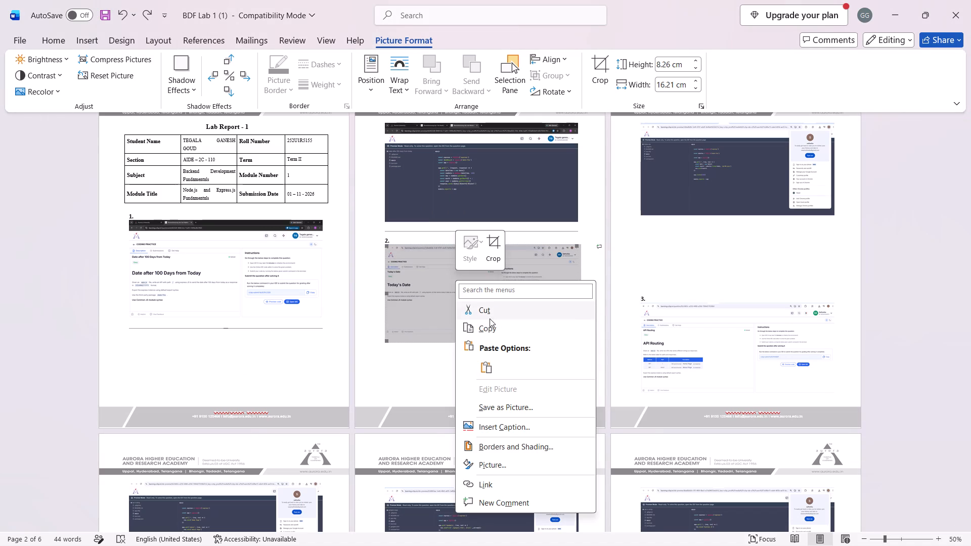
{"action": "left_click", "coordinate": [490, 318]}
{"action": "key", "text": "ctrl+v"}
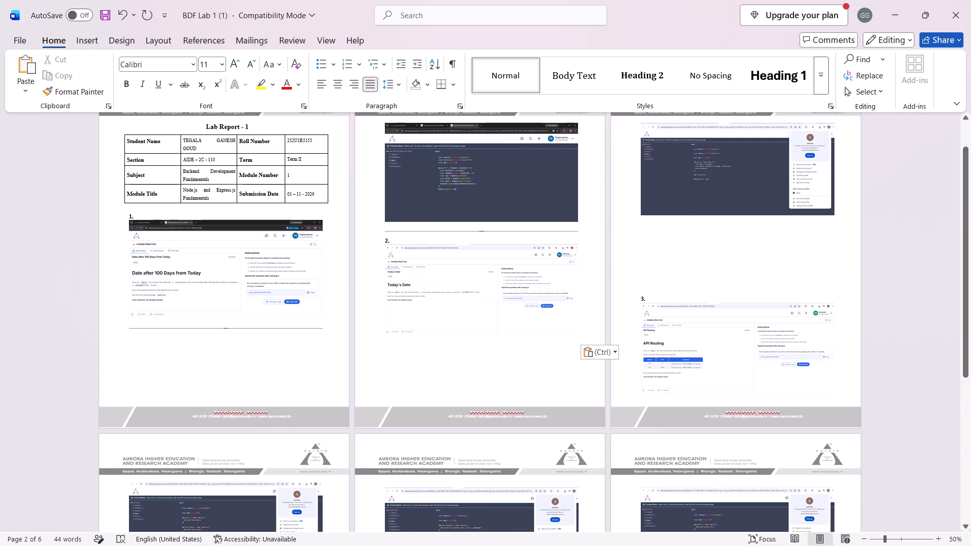
Copy the Today's Date question screenshot from the Gallery again and cut the old question picture from under item 2 on page 2.
{"action": "left_click", "coordinate": [473, 306]}
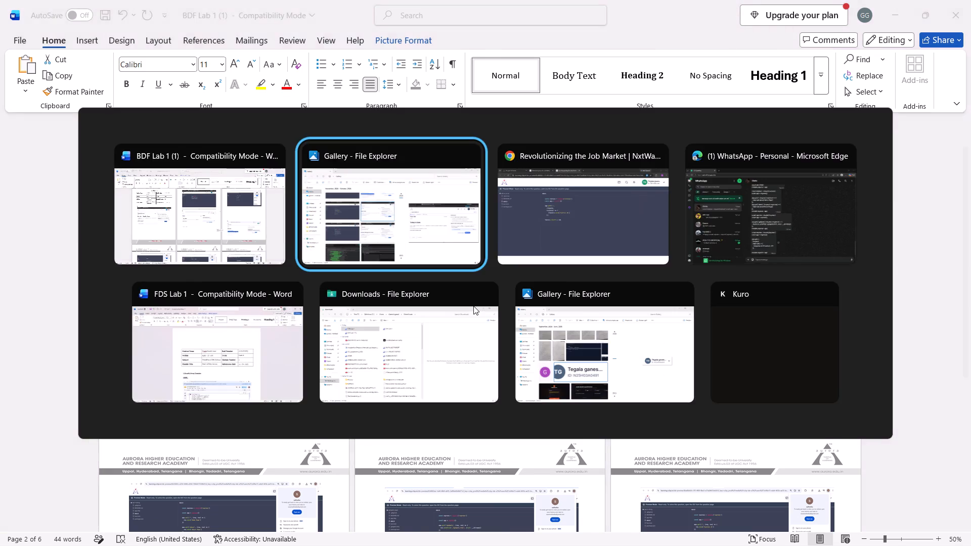
{"action": "left_click", "coordinate": [399, 217]}
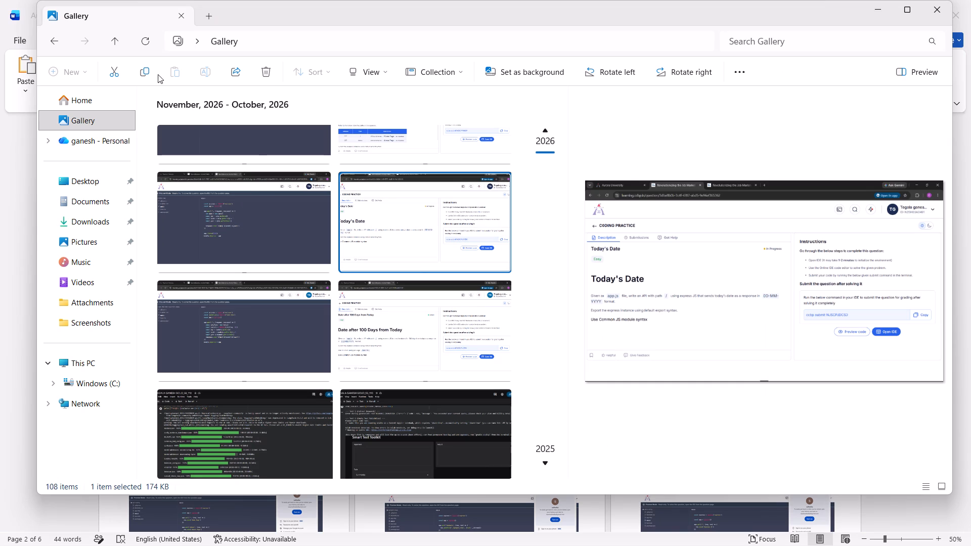
{"action": "right_click", "coordinate": [442, 184]}
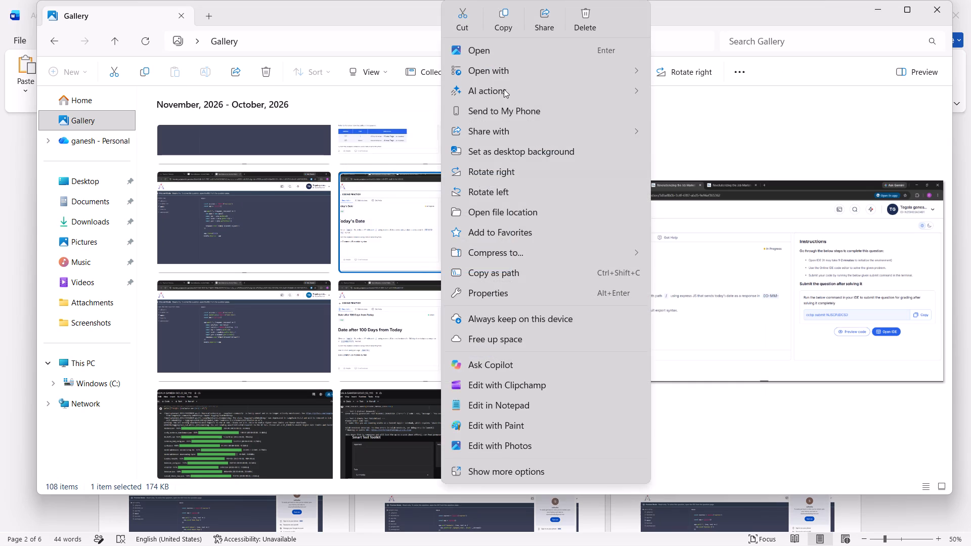
{"action": "left_click", "coordinate": [509, 20]}
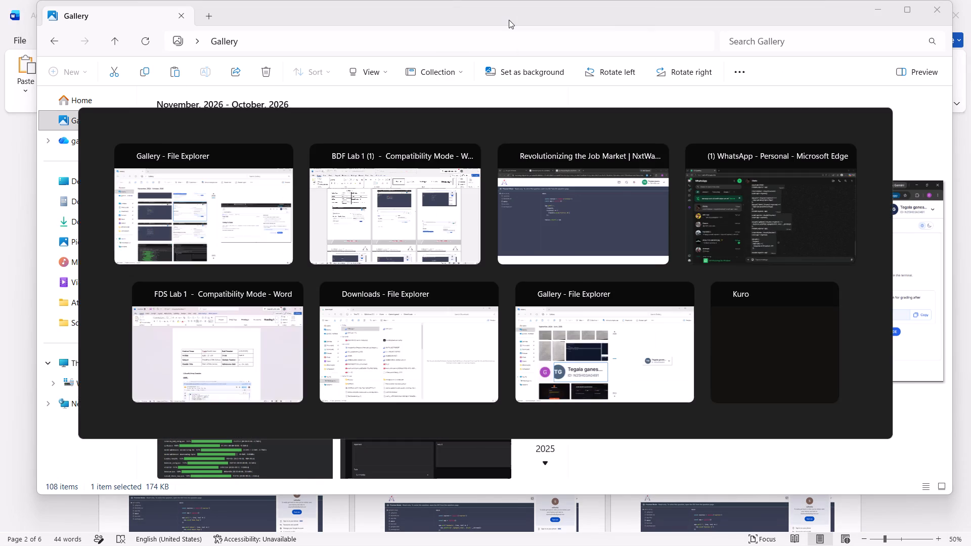
{"action": "left_click", "coordinate": [440, 293]}
{"action": "right_click", "coordinate": [440, 293]}
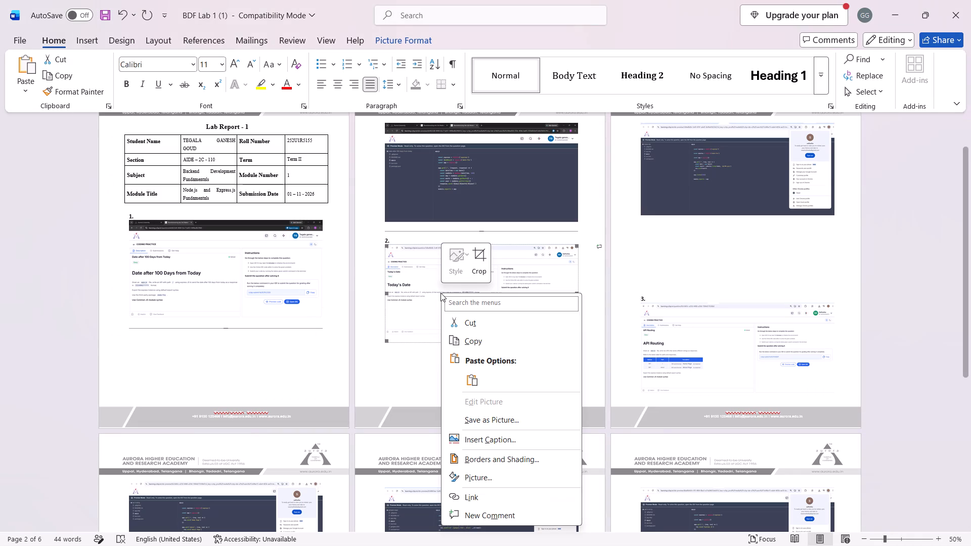
{"action": "left_click", "coordinate": [469, 329]}
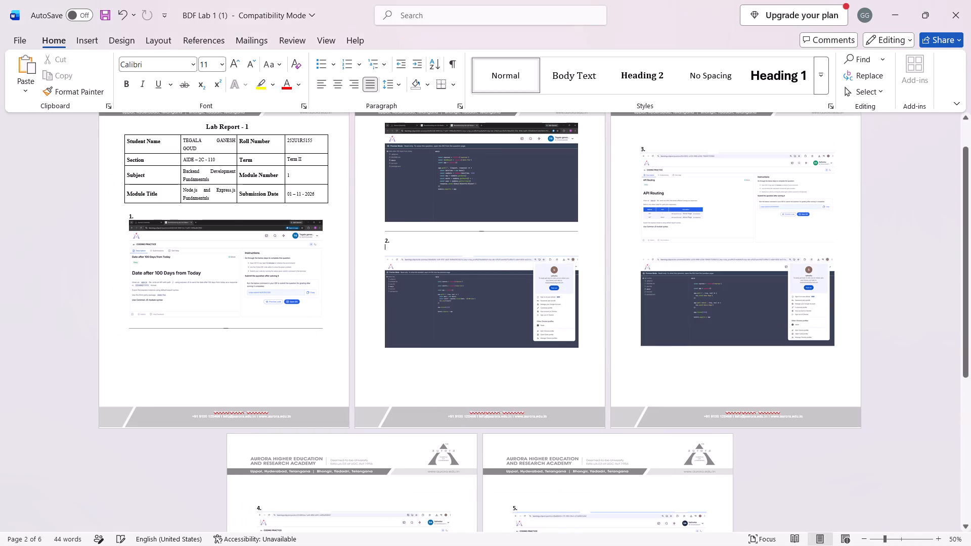
Copy the Today's Date question screenshot from the Gallery and paste it under item 2 in the BDF Lab 1 document.
{"action": "left_click", "coordinate": [433, 206]}
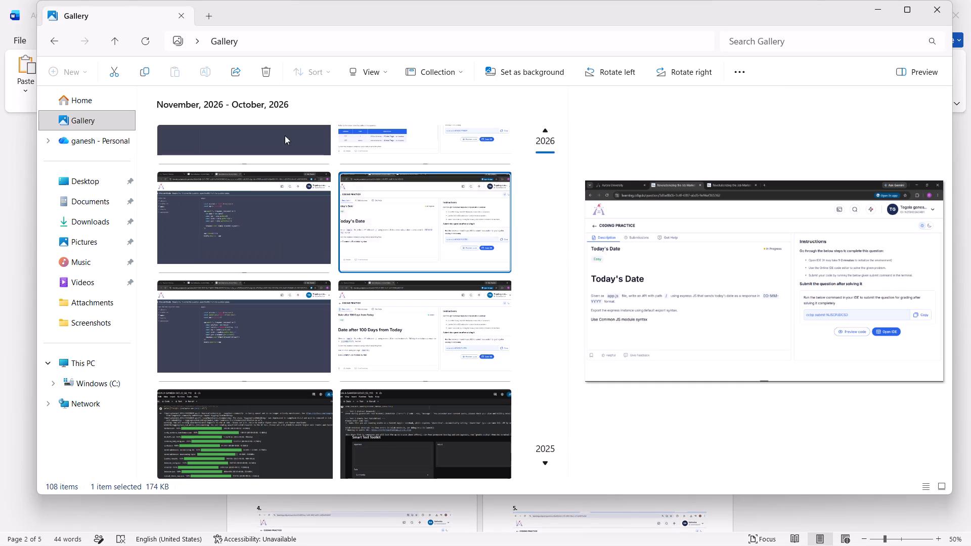
{"action": "left_click", "coordinate": [146, 71]}
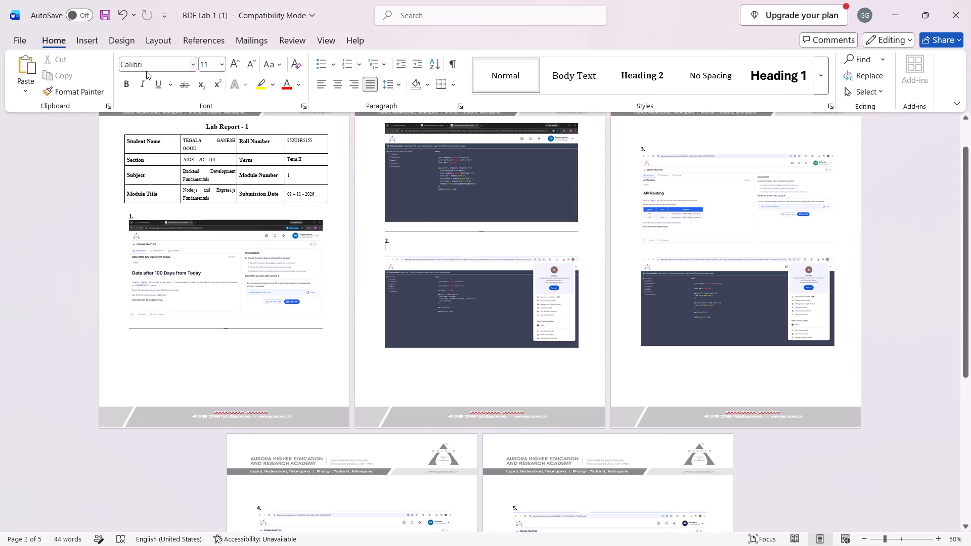
{"action": "key", "text": "ctrl+v"}
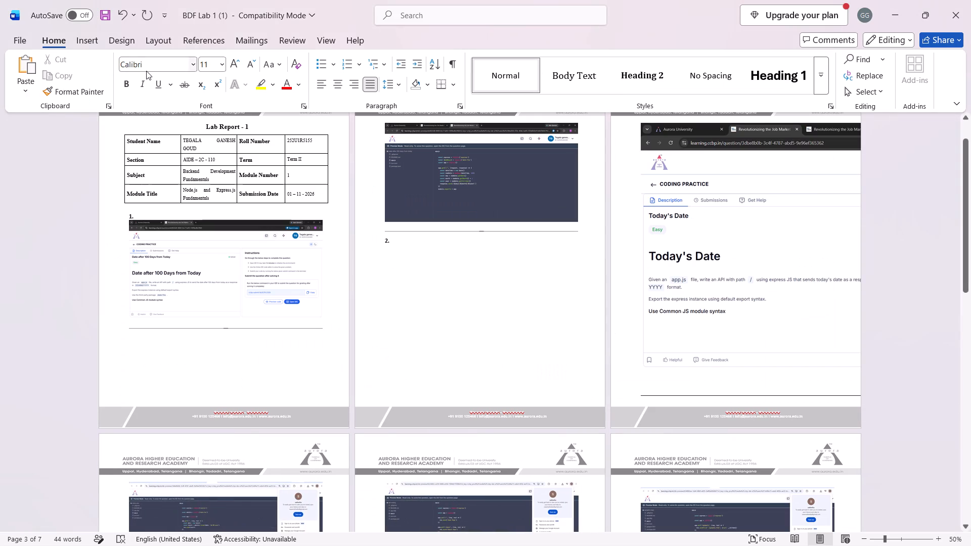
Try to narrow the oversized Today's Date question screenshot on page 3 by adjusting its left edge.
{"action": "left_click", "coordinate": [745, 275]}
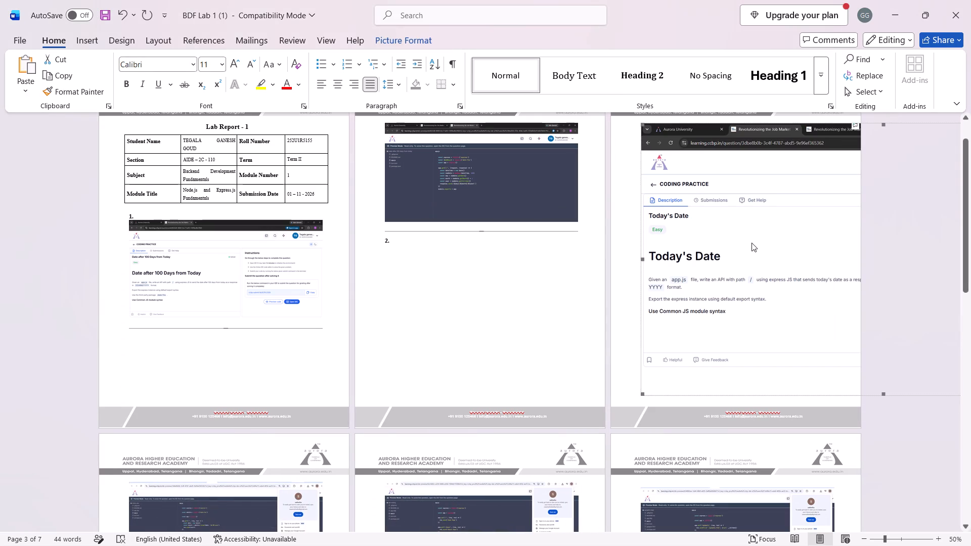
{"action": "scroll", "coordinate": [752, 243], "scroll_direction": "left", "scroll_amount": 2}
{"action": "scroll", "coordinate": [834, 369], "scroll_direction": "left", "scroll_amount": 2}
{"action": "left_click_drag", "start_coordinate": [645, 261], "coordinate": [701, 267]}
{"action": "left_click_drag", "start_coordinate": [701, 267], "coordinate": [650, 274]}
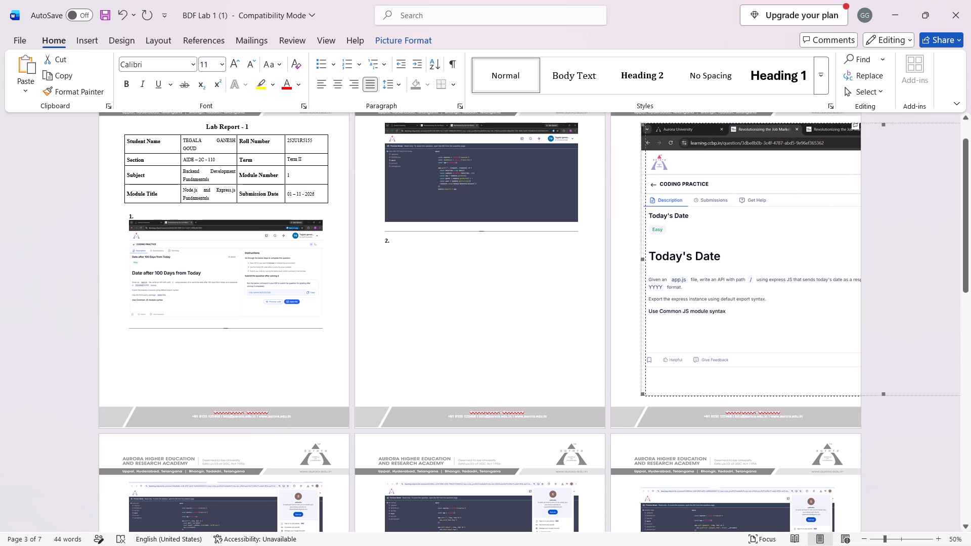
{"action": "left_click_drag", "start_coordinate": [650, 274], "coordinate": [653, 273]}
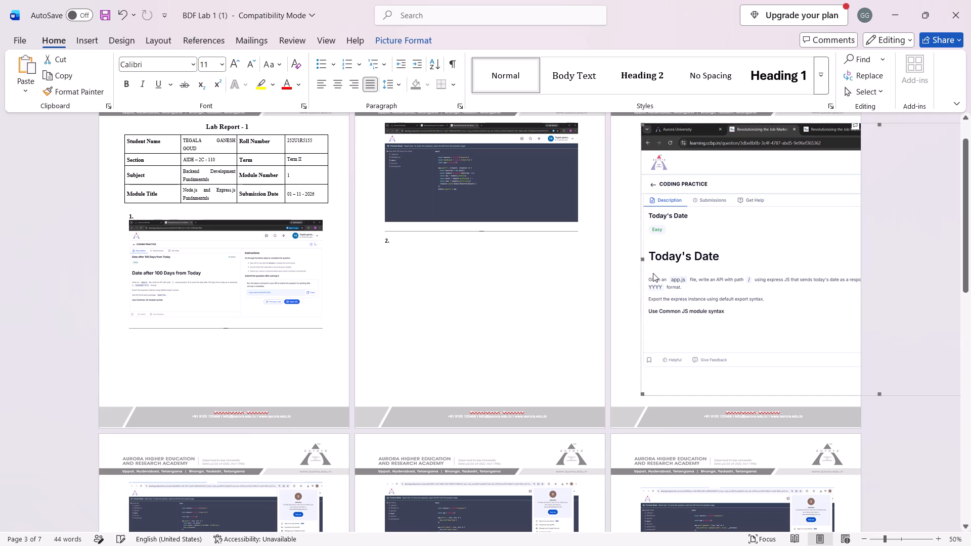
Undo the resize and paste of the oversized screenshot and the cut of the old question picture under item 2.
{"action": "key", "text": "ctrl+z"}
{"action": "key", "text": "ctrl+z"}
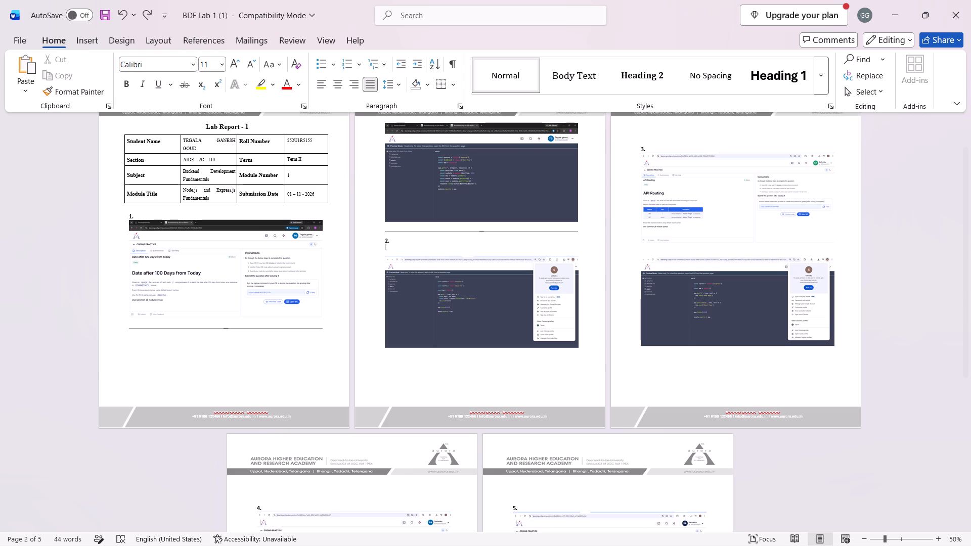
{"action": "scroll", "coordinate": [653, 273], "scroll_direction": "up", "scroll_amount": 5, "text": "ctrl"}
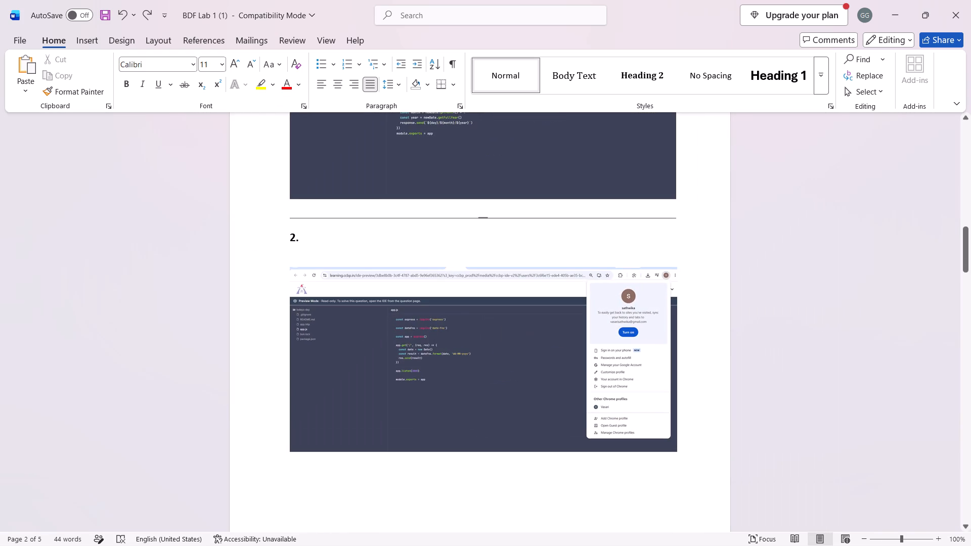
{"action": "scroll", "coordinate": [530, 341], "scroll_direction": "up", "scroll_amount": 1}
{"action": "scroll", "coordinate": [530, 341], "scroll_direction": "down", "scroll_amount": 3}
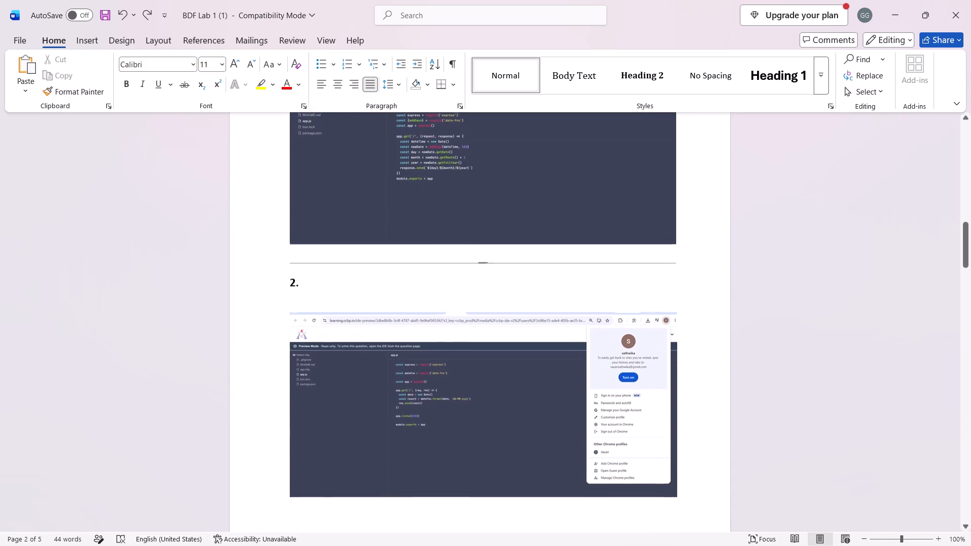
{"action": "left_click", "coordinate": [487, 370]}
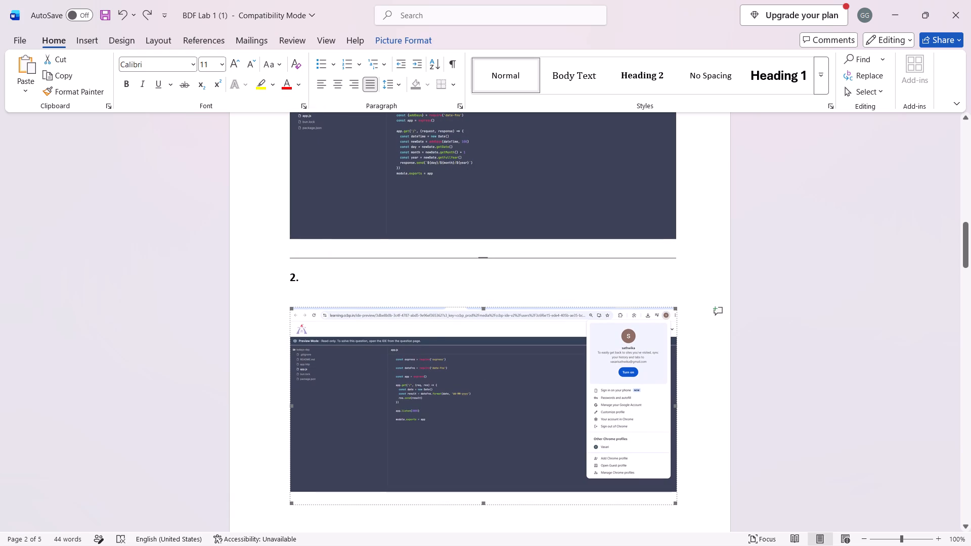
{"action": "left_click", "coordinate": [311, 281]}
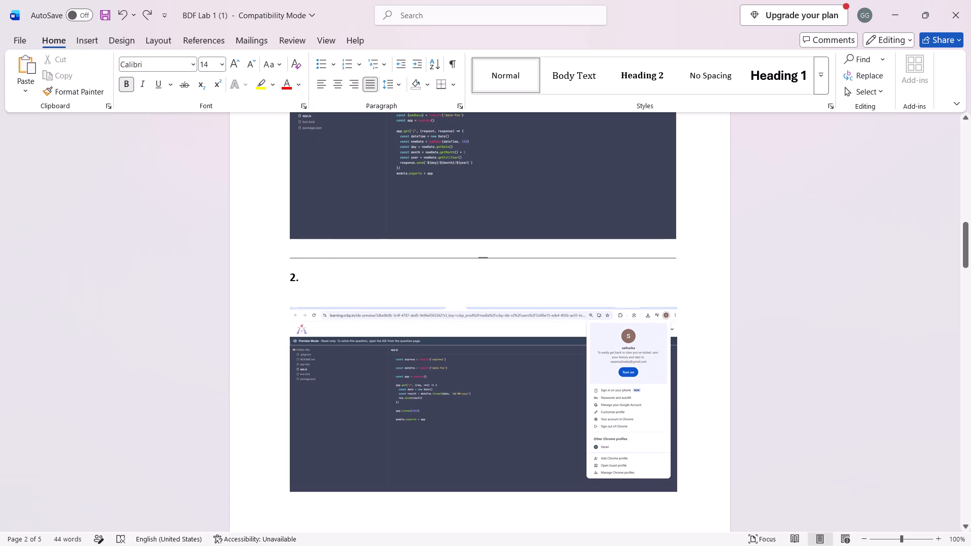
{"action": "scroll", "coordinate": [346, 287], "scroll_direction": "down", "scroll_amount": 6, "text": "ctrl"}
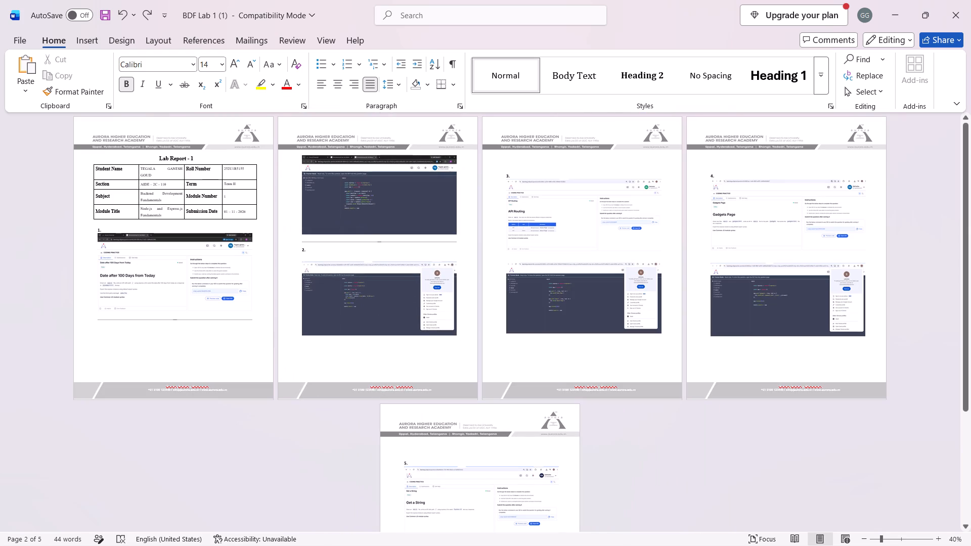
{"action": "key", "text": "ctrl+z"}
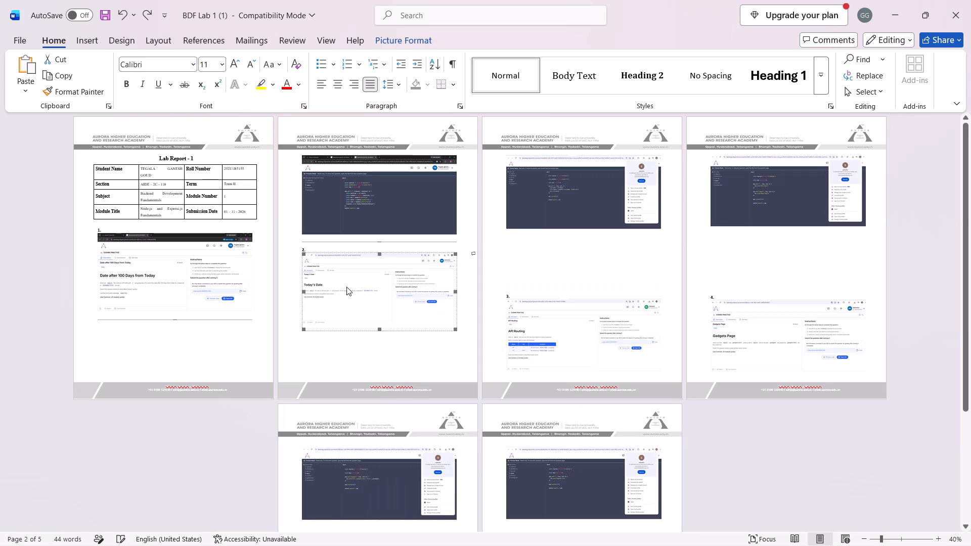
{"action": "left_click", "coordinate": [346, 287]}
{"action": "scroll", "coordinate": [346, 287], "scroll_direction": "up", "scroll_amount": 3, "text": "ctrl"}
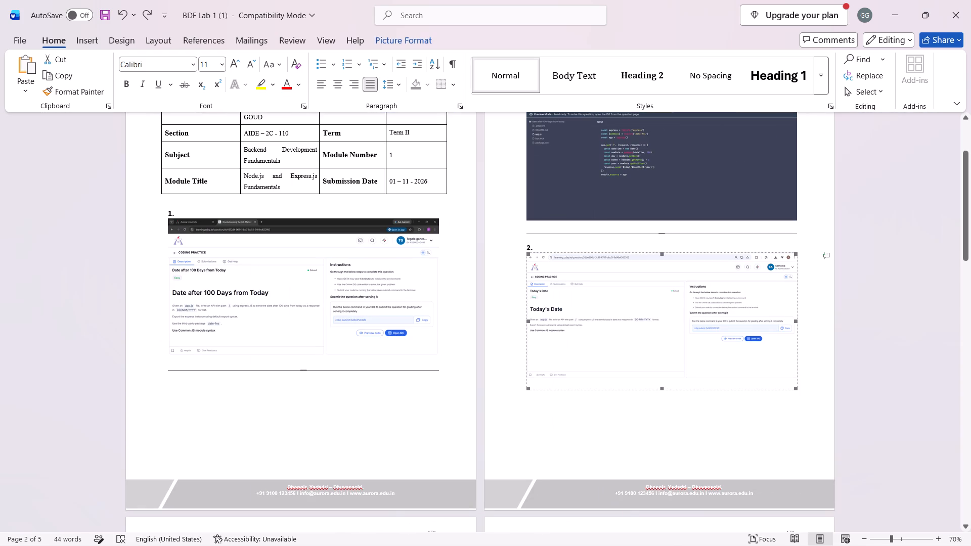
{"action": "scroll", "coordinate": [346, 287], "scroll_direction": "right", "scroll_amount": 1}
{"action": "scroll", "coordinate": [648, 313], "scroll_direction": "down", "scroll_amount": 3}
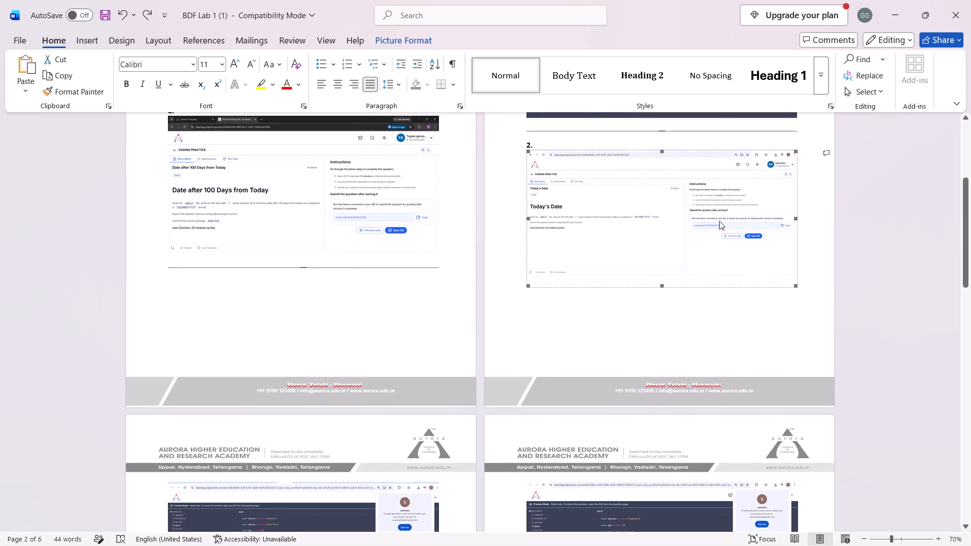
Switch to Chrome and open the Today's Date question from the NodeJS and ExpressJS Coding Practice list.
{"action": "key", "text": "alt+Tab"}
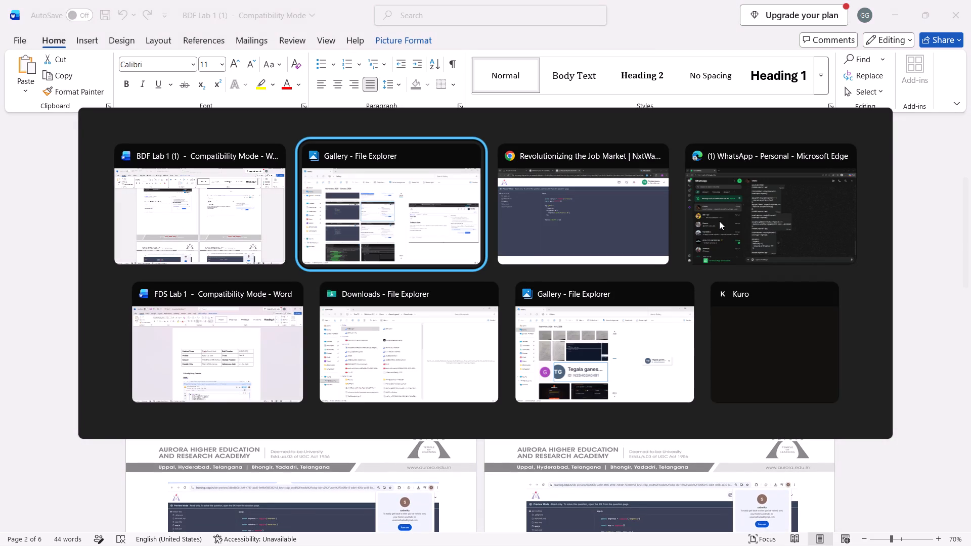
{"action": "key", "text": "alt+Tab"}
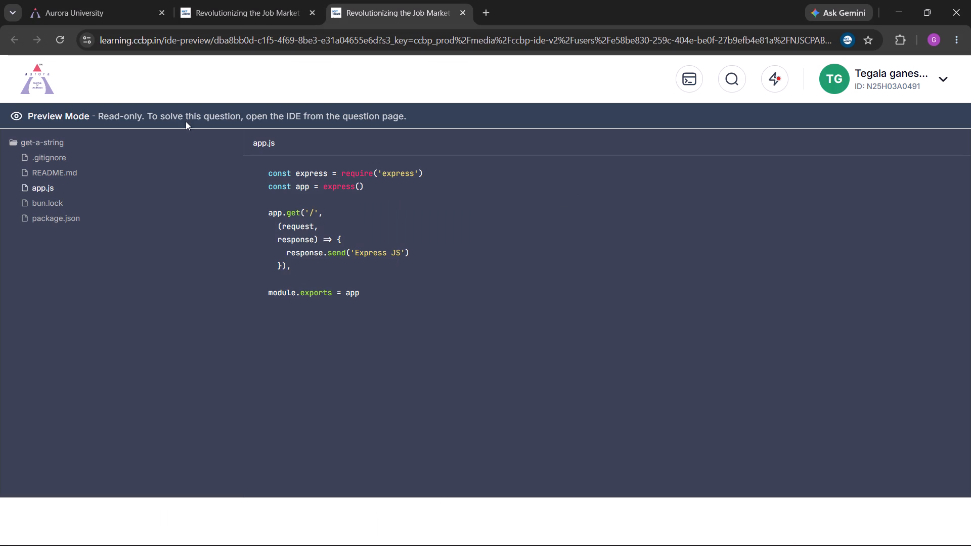
{"action": "left_click", "coordinate": [281, 5]}
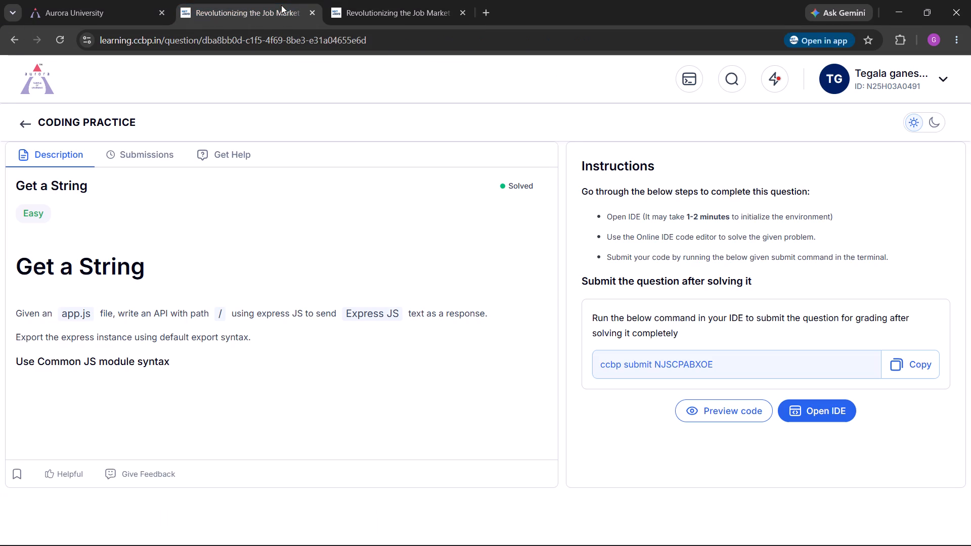
{"action": "left_click", "coordinate": [23, 119]}
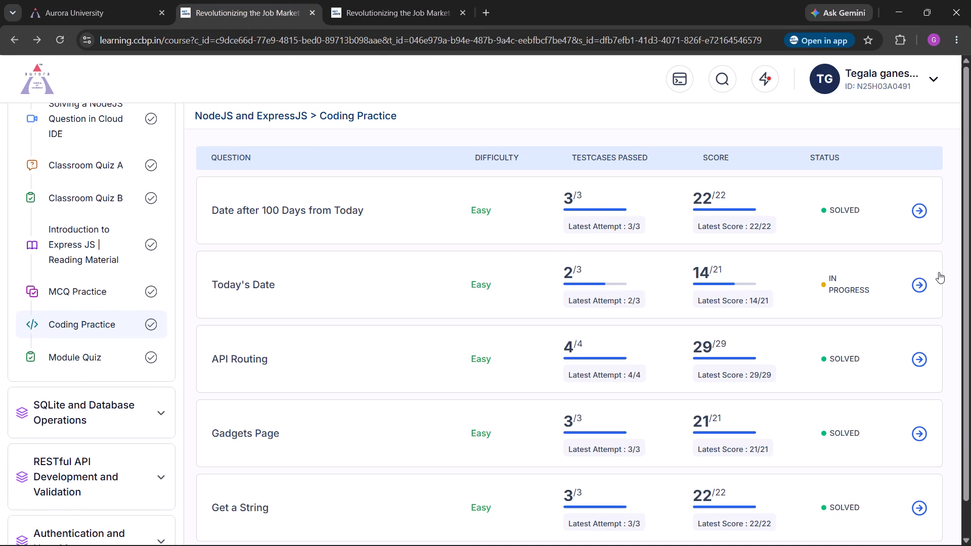
{"action": "left_click", "coordinate": [915, 286]}
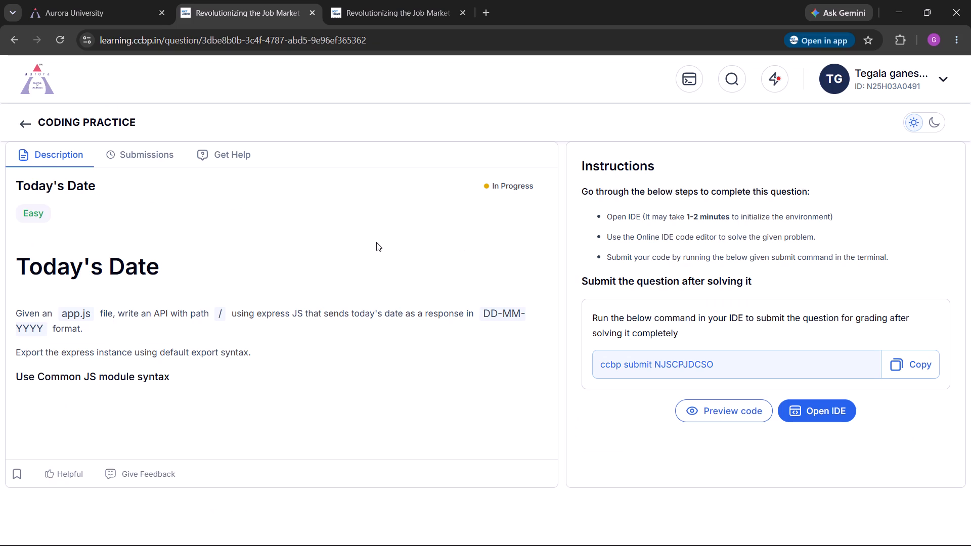
Zoom the Today's Date question page out three levels and capture the area below the address bar as a screenshot.
{"action": "key", "text": "ctrl+minus"}
{"action": "key", "text": "ctrl+minus"}
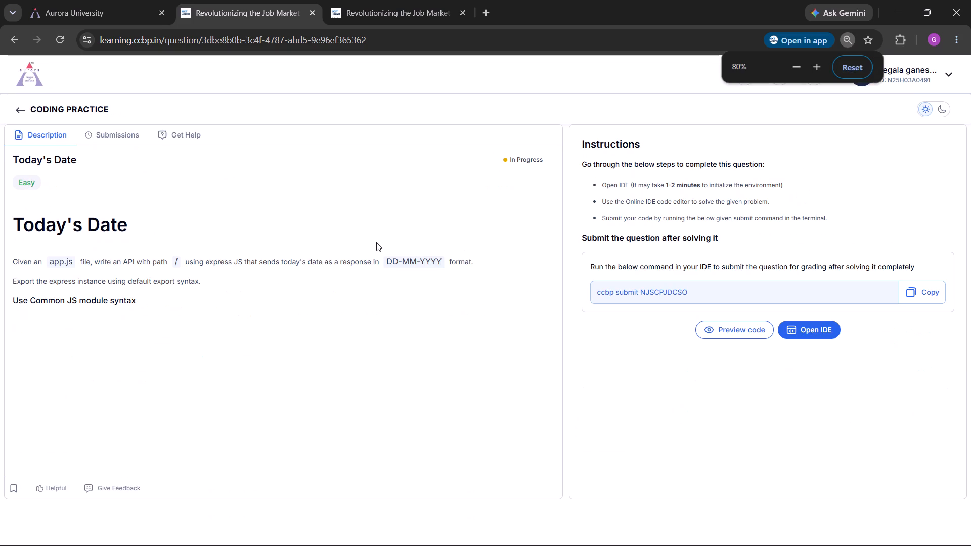
{"action": "key", "text": "ctrl+minus"}
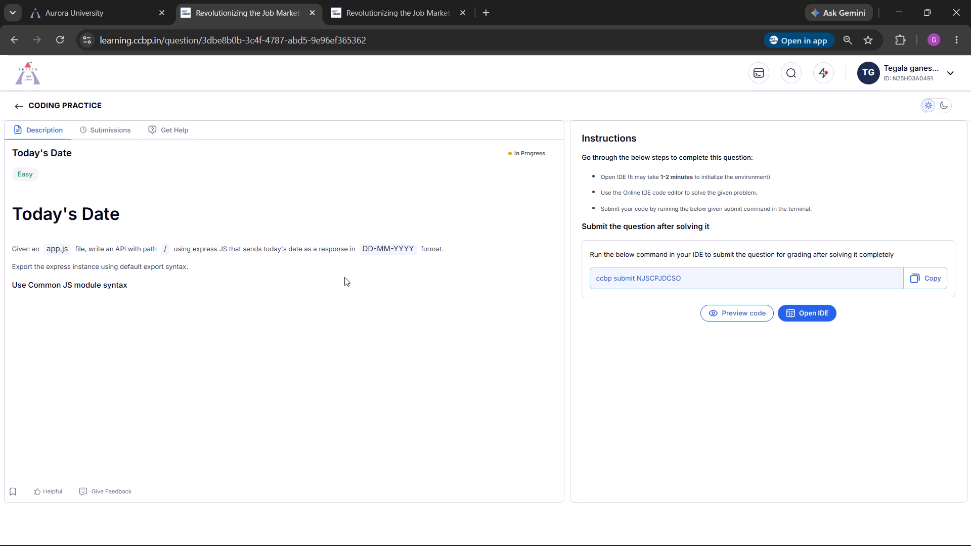
{"action": "key", "text": "Print"}
{"action": "left_click_drag", "start_coordinate": [3, 50], "coordinate": [970, 544]}
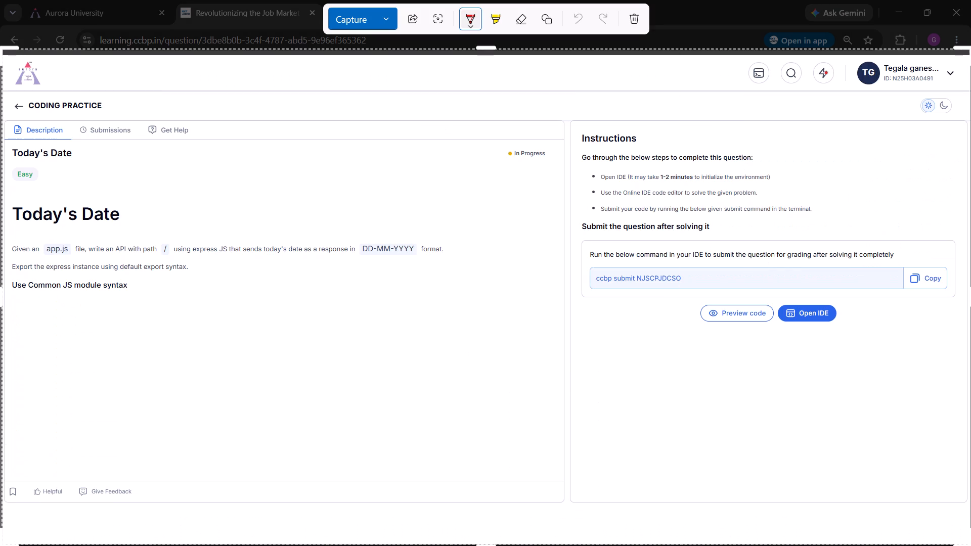
{"action": "left_click", "coordinate": [356, 22]}
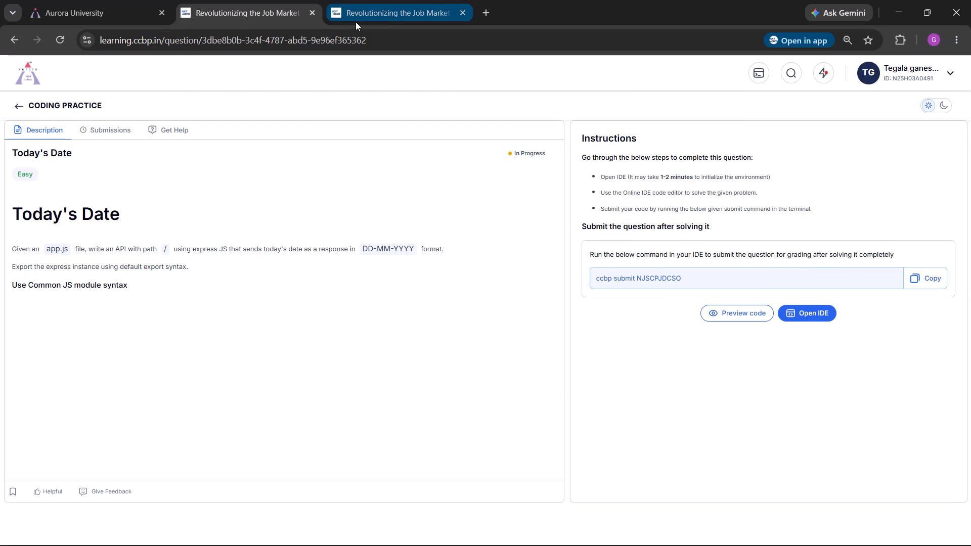
In the BDF Lab 1 document, replace the old question picture under item 2 with the captured Today's Date screenshot.
{"action": "key", "text": "alt+Tab"}
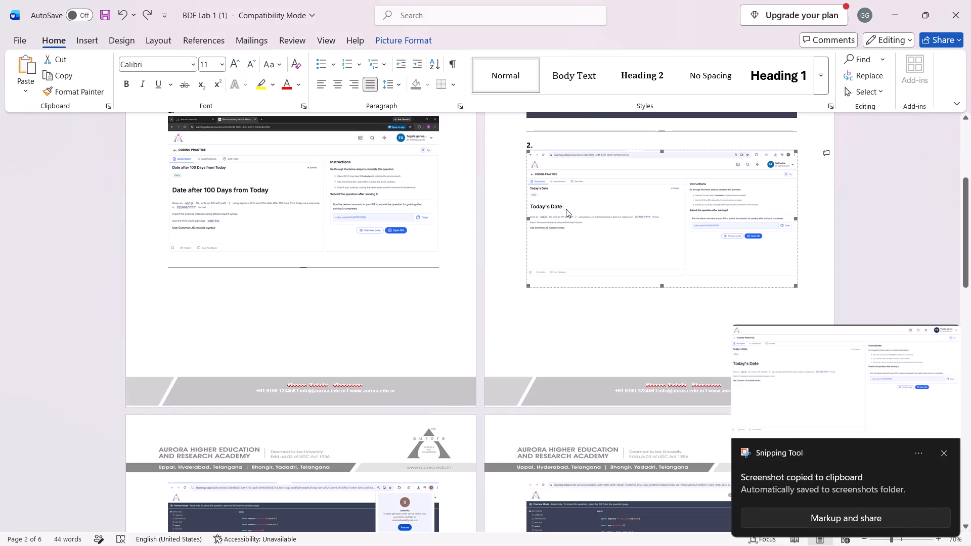
{"action": "left_click", "coordinate": [566, 209]}
{"action": "right_click", "coordinate": [566, 209]}
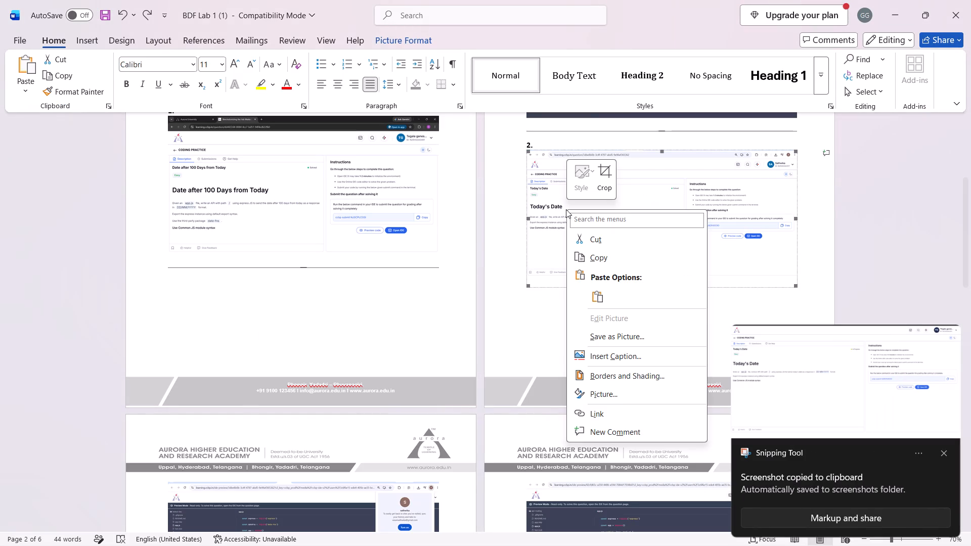
{"action": "key", "text": "ctrl+v"}
{"action": "left_click", "coordinate": [529, 212]}
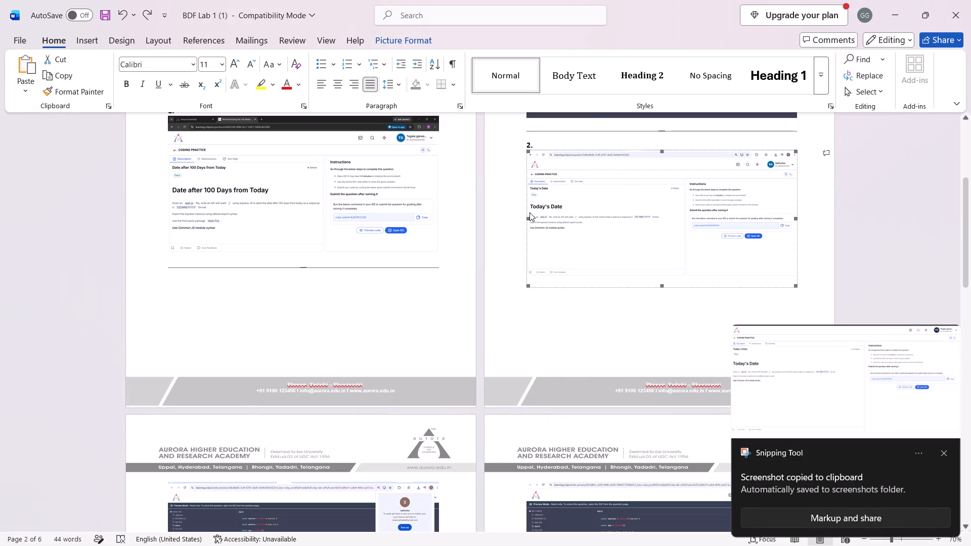
{"action": "key", "text": "ctrl+v"}
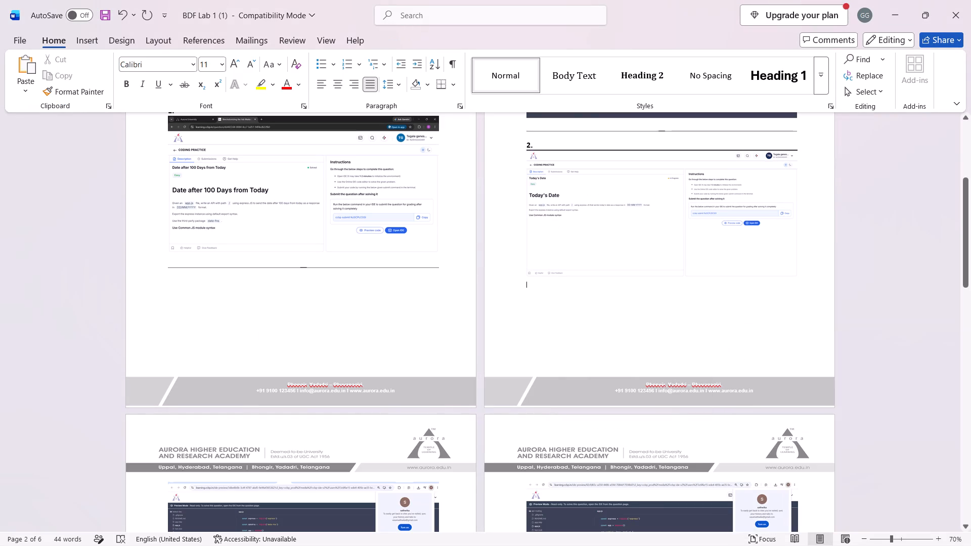
{"action": "scroll", "coordinate": [689, 205], "scroll_direction": "up", "scroll_amount": 5, "text": "ctrl"}
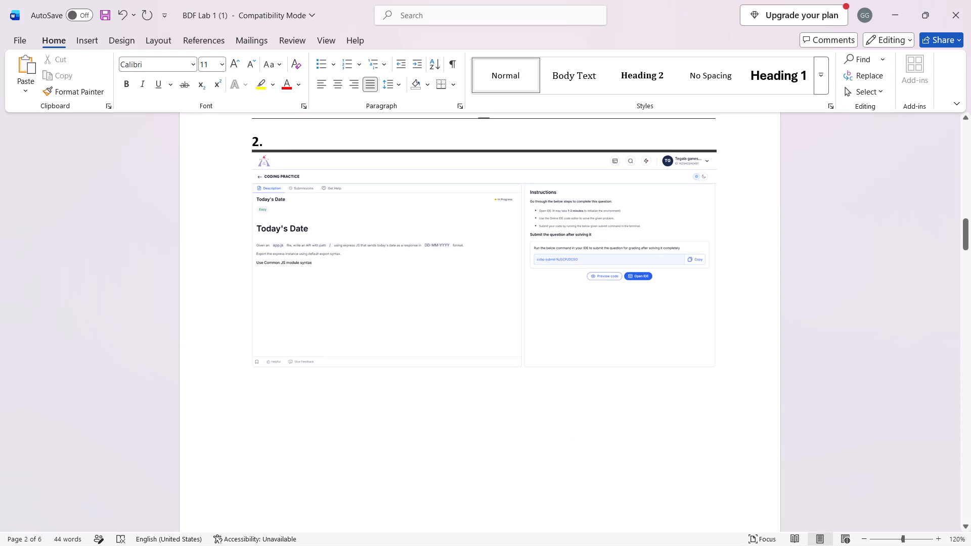
{"action": "scroll", "coordinate": [612, 245], "scroll_direction": "down", "scroll_amount": 5, "text": "ctrl"}
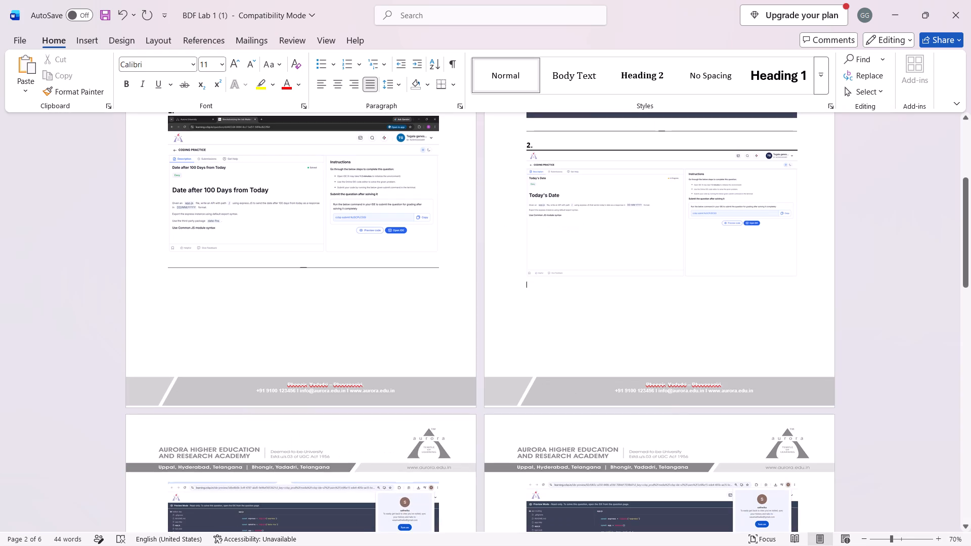
{"action": "scroll", "coordinate": [636, 287], "scroll_direction": "up", "scroll_amount": 1, "text": "ctrl"}
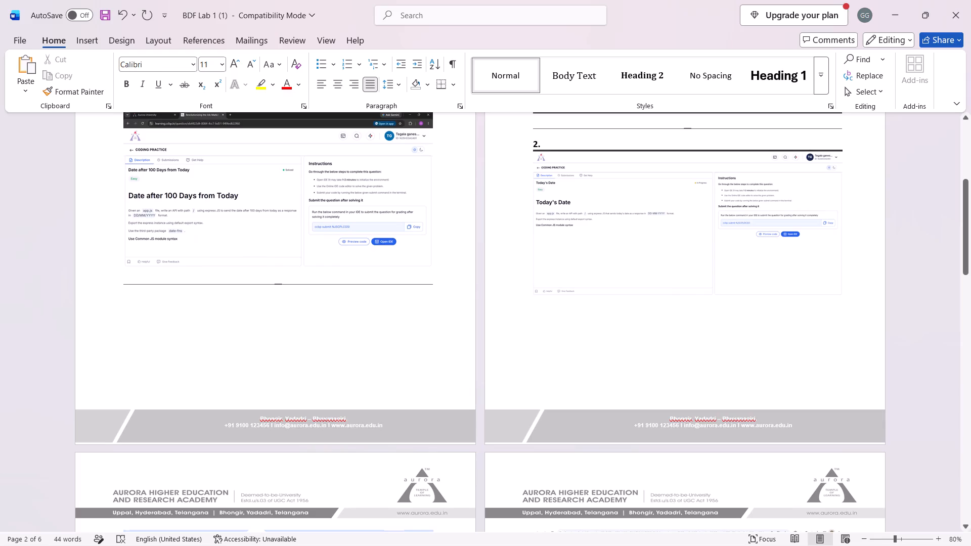
{"action": "scroll", "coordinate": [633, 296], "scroll_direction": "up", "scroll_amount": 4}
Select the old saved-code picture of the Today's Date question at the start of page 3 in the BDF Lab 1 document.
{"action": "scroll", "coordinate": [596, 335], "scroll_direction": "down", "scroll_amount": 2}
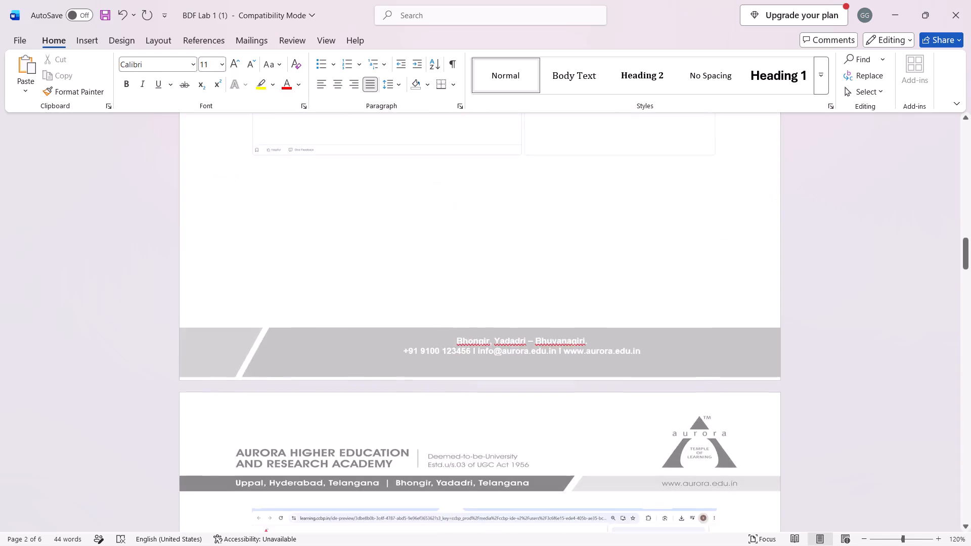
{"action": "scroll", "coordinate": [596, 335], "scroll_direction": "down", "scroll_amount": 3}
{"action": "left_click", "coordinate": [507, 339]}
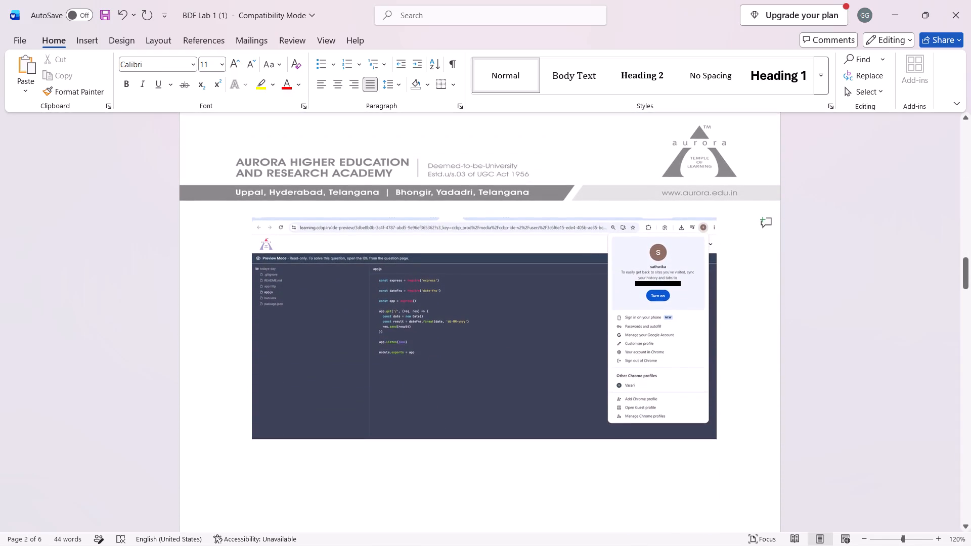
Switch to Chrome, open the Today's Date code preview, close the previous preview, and capture the area below the address bar as a screenshot.
{"action": "key", "text": "alt+Tab"}
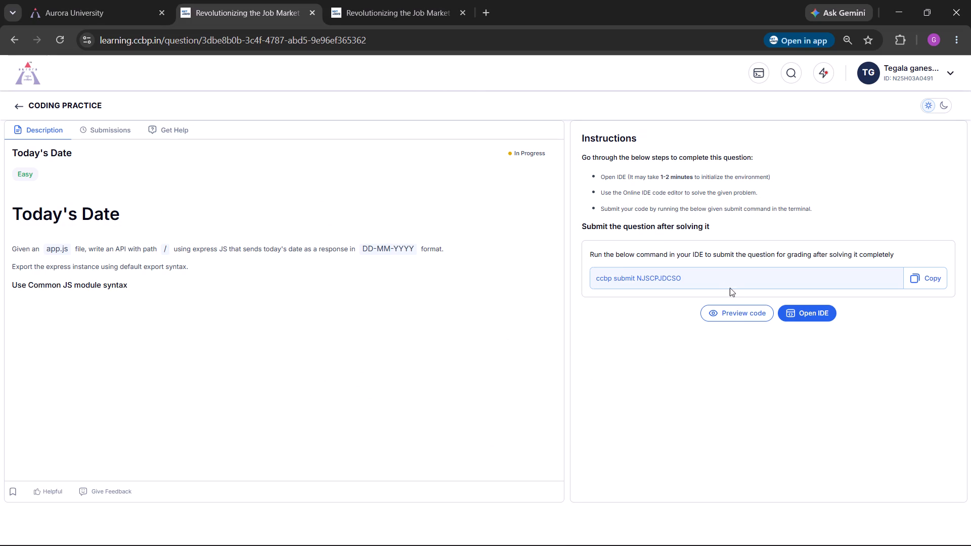
{"action": "left_click", "coordinate": [731, 312]}
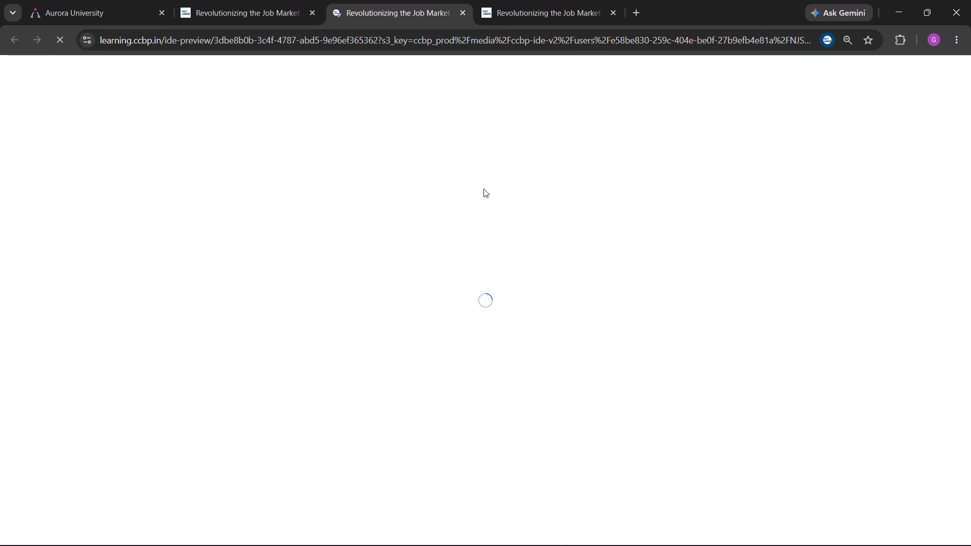
{"action": "left_click", "coordinate": [613, 14]}
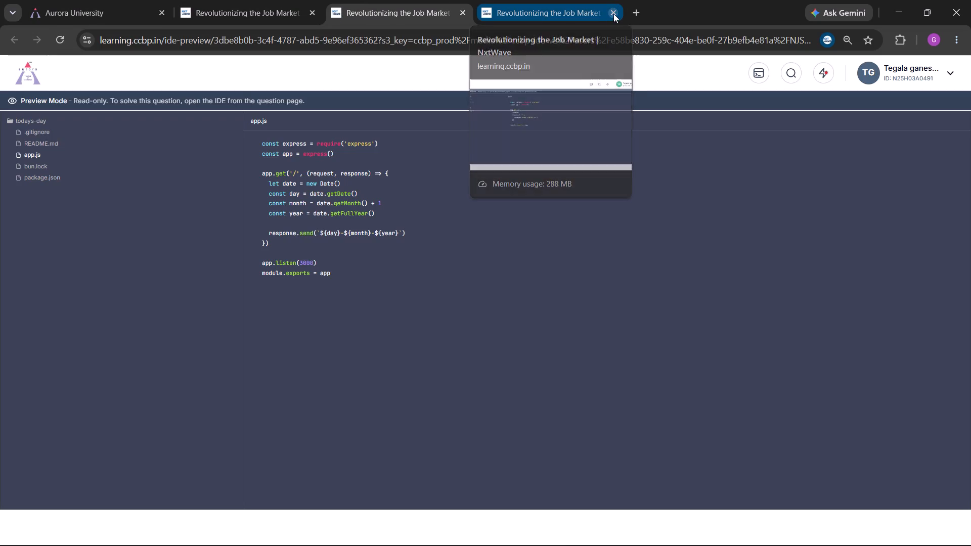
{"action": "key", "text": "Print"}
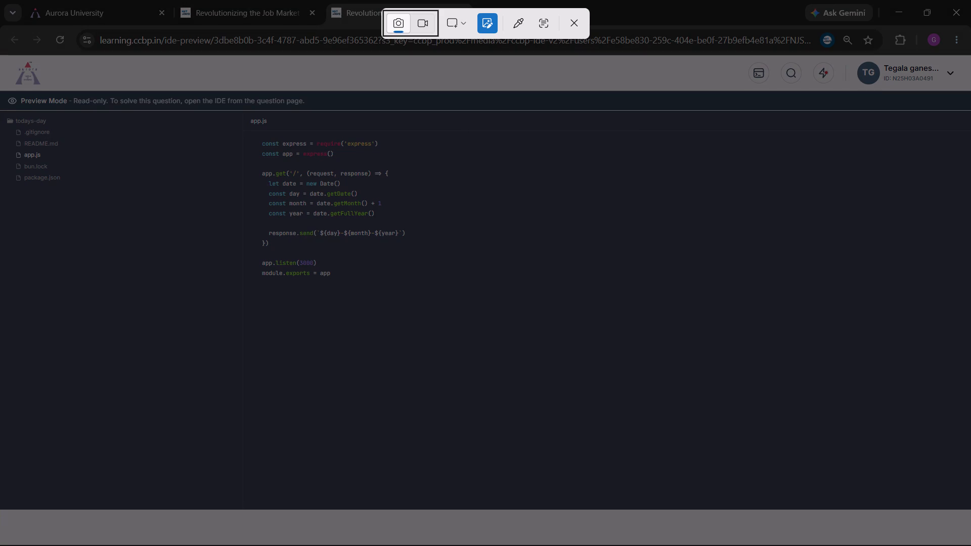
{"action": "left_click_drag", "start_coordinate": [0, 55], "coordinate": [597, 478]}
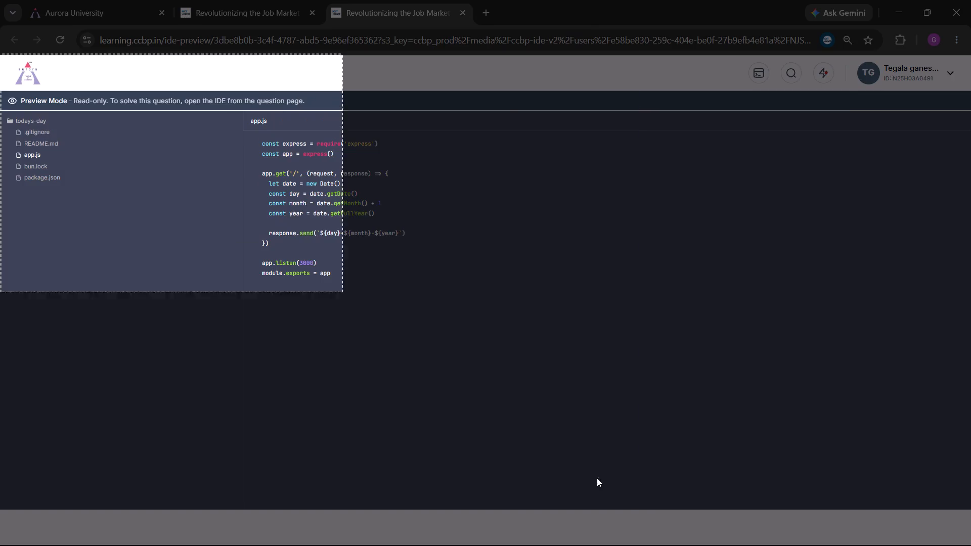
{"action": "left_click_drag", "start_coordinate": [597, 478], "coordinate": [970, 513]}
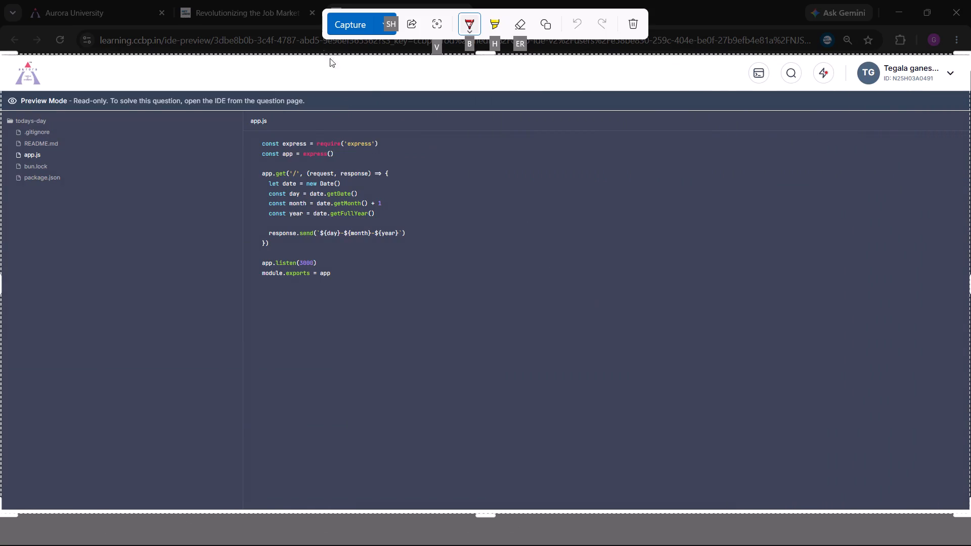
{"action": "left_click", "coordinate": [354, 28]}
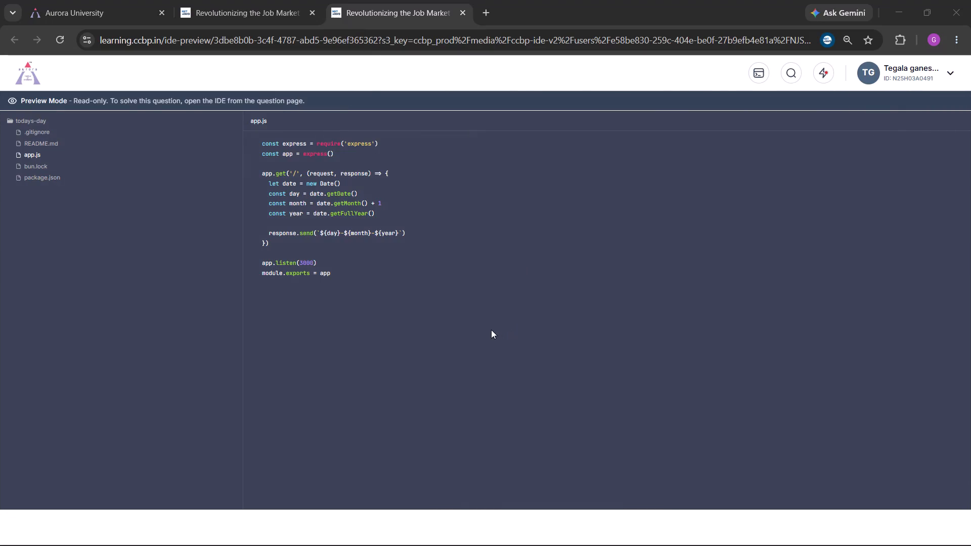
Switch to the BDF Lab 1 document and replace the selected old code picture with the captured Today's Date code screenshot.
{"action": "key", "text": "alt+Tab"}
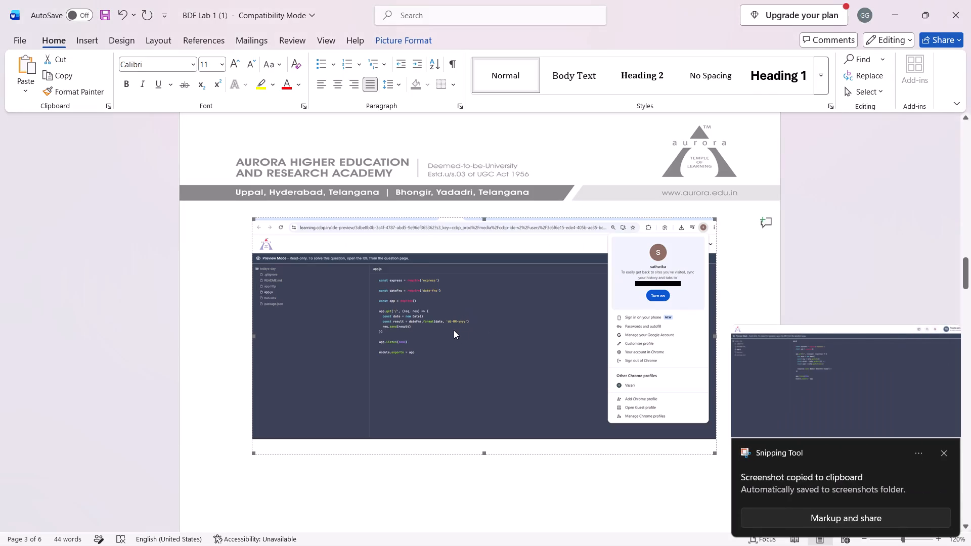
{"action": "key", "text": "ctrl+v"}
Shrink the Today's Date question picture under item 2 proportionally to about three quarters of its width.
{"action": "scroll", "coordinate": [452, 352], "scroll_direction": "down", "scroll_amount": 2}
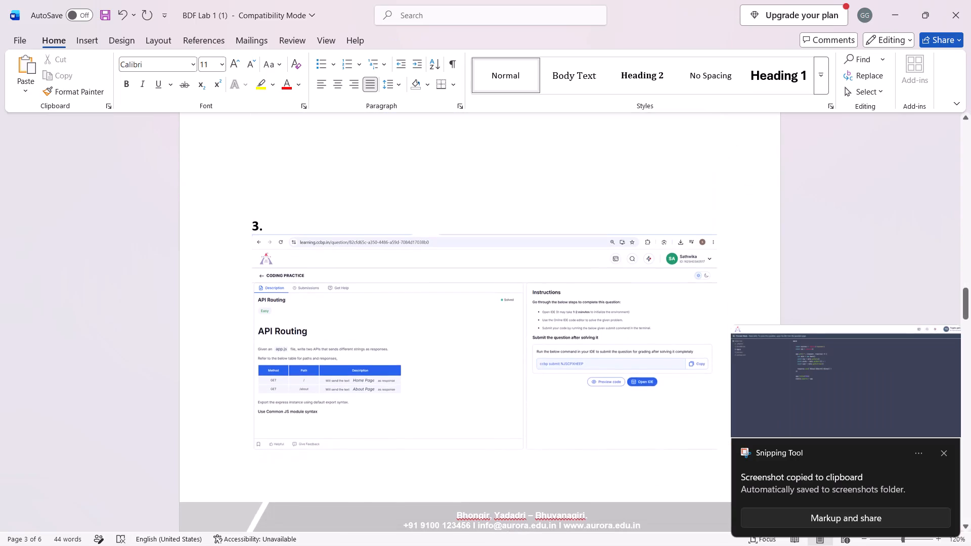
{"action": "scroll", "coordinate": [452, 352], "scroll_direction": "down", "scroll_amount": 1}
{"action": "scroll", "coordinate": [452, 352], "scroll_direction": "up", "scroll_amount": 4}
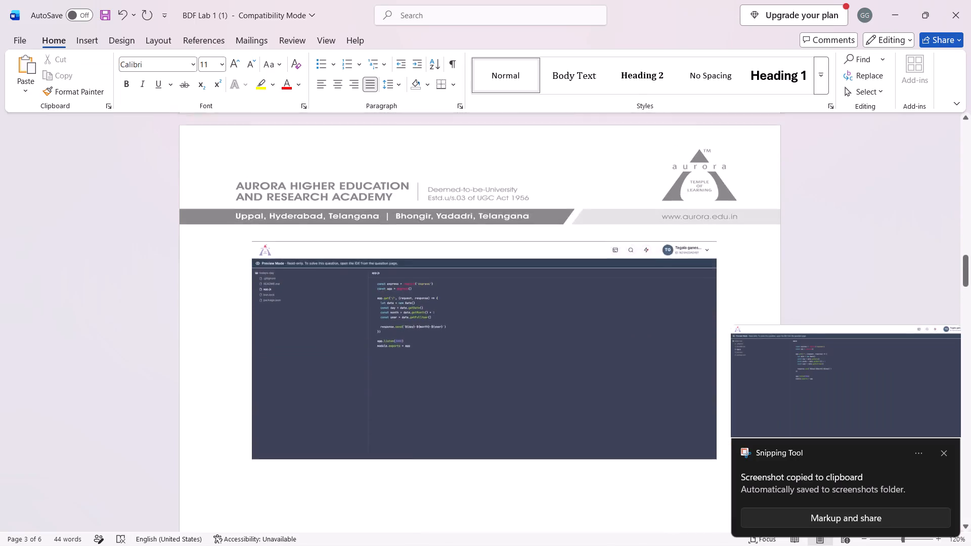
{"action": "scroll", "coordinate": [452, 352], "scroll_direction": "up", "scroll_amount": 5}
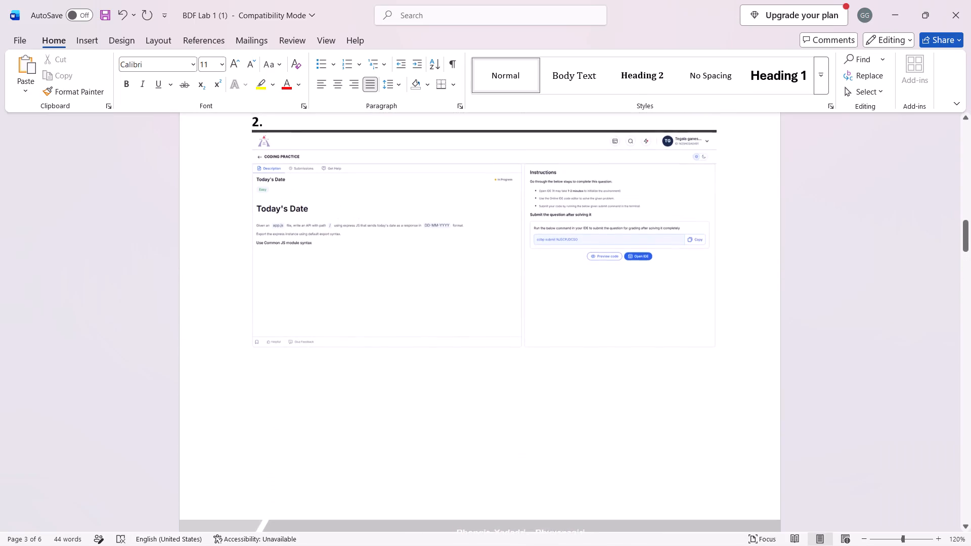
{"action": "left_click", "coordinate": [471, 307]}
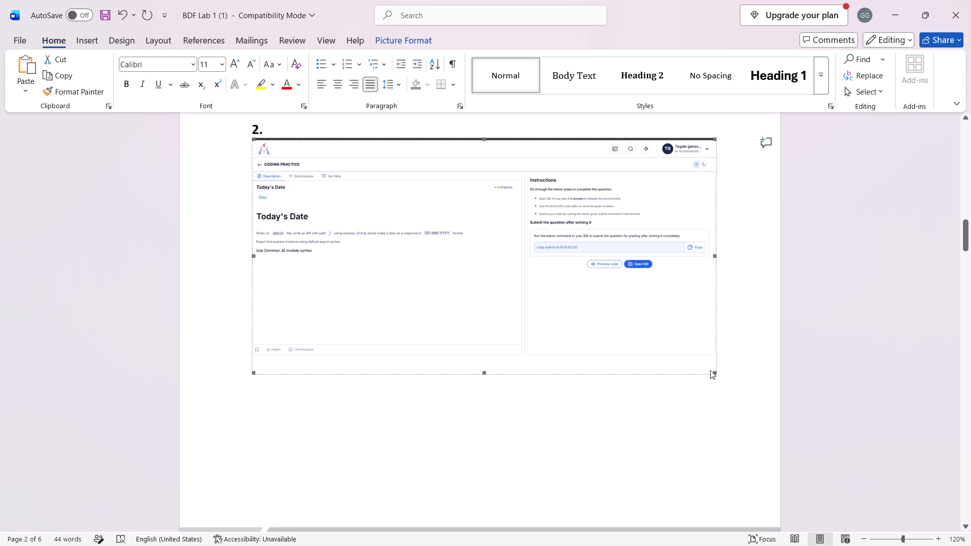
{"action": "left_click_drag", "start_coordinate": [716, 370], "coordinate": [652, 288]}
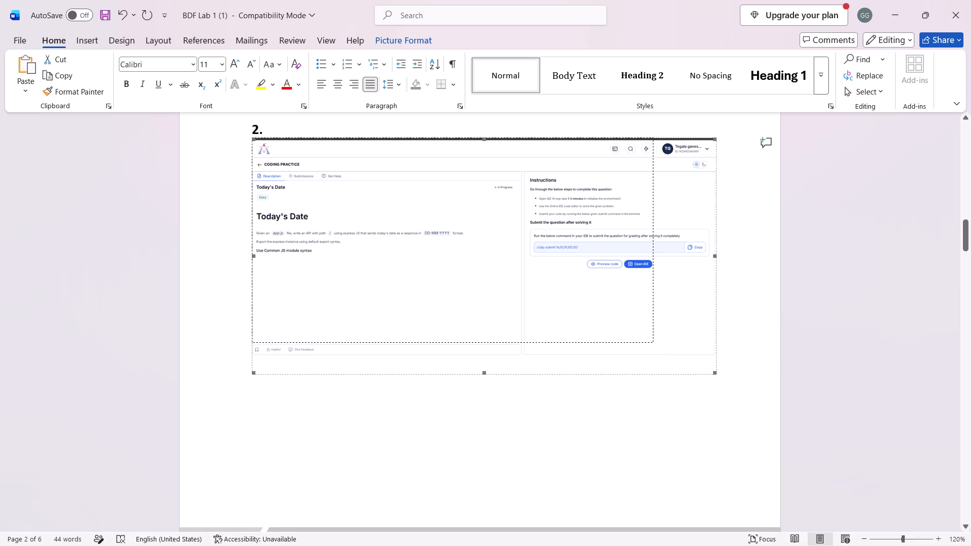
{"action": "left_click_drag", "start_coordinate": [652, 288], "coordinate": [647, 269]}
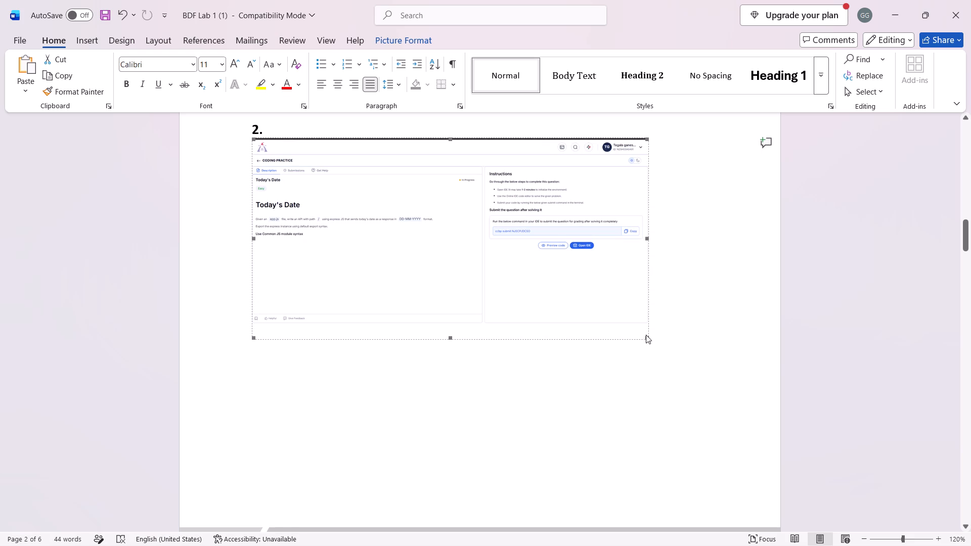
{"action": "left_click_drag", "start_coordinate": [648, 337], "coordinate": [605, 274]}
{"action": "left_click_drag", "start_coordinate": [605, 274], "coordinate": [604, 270]}
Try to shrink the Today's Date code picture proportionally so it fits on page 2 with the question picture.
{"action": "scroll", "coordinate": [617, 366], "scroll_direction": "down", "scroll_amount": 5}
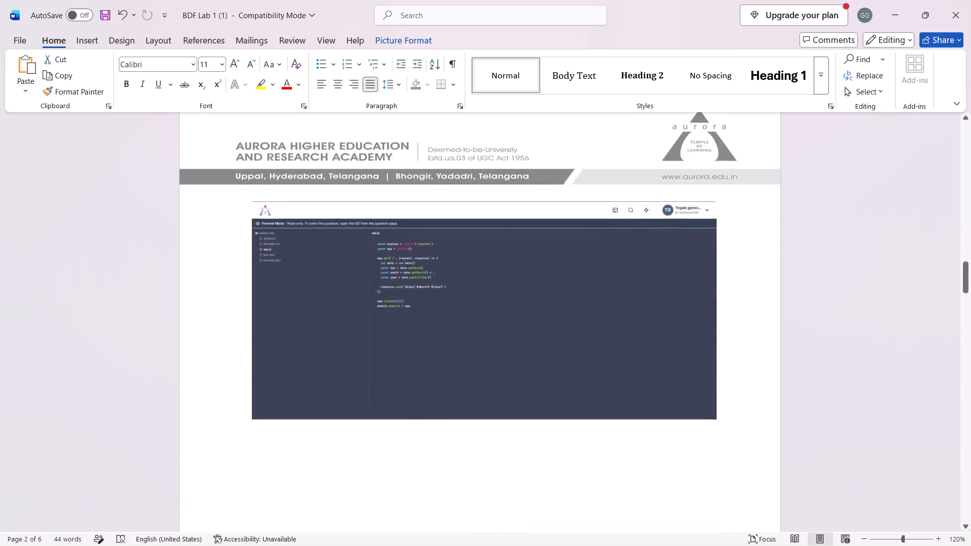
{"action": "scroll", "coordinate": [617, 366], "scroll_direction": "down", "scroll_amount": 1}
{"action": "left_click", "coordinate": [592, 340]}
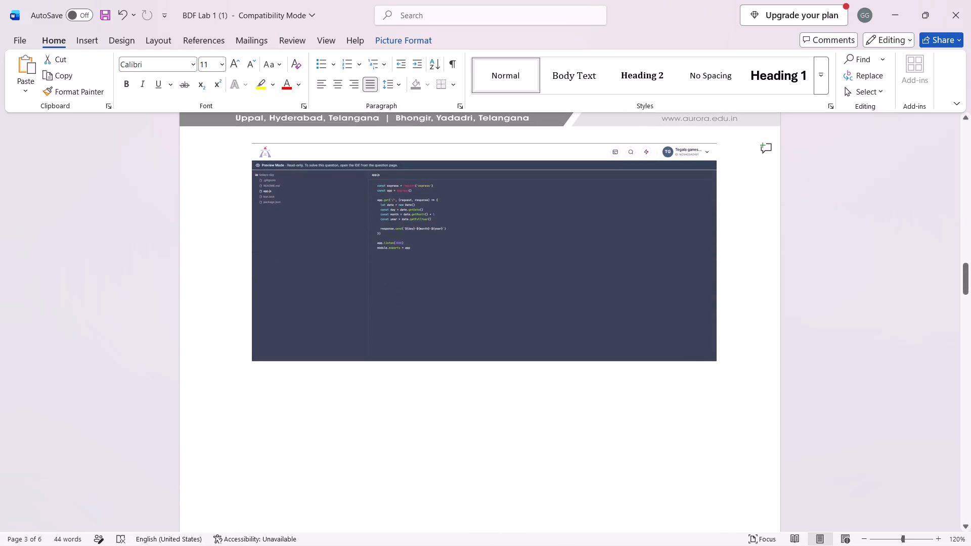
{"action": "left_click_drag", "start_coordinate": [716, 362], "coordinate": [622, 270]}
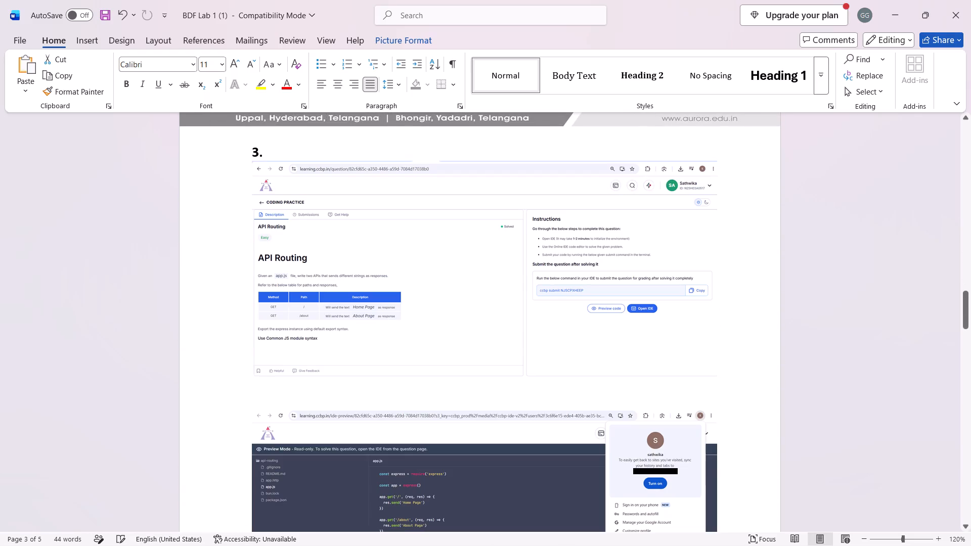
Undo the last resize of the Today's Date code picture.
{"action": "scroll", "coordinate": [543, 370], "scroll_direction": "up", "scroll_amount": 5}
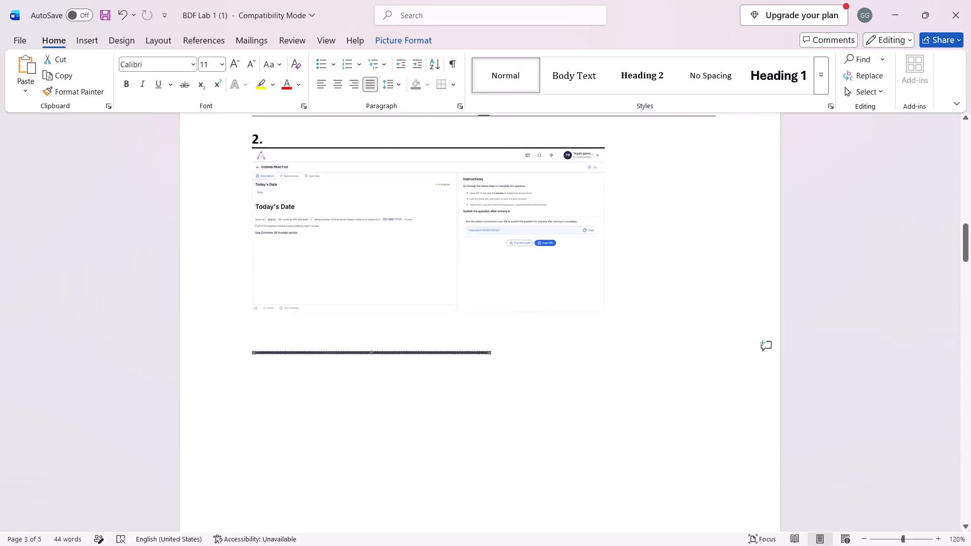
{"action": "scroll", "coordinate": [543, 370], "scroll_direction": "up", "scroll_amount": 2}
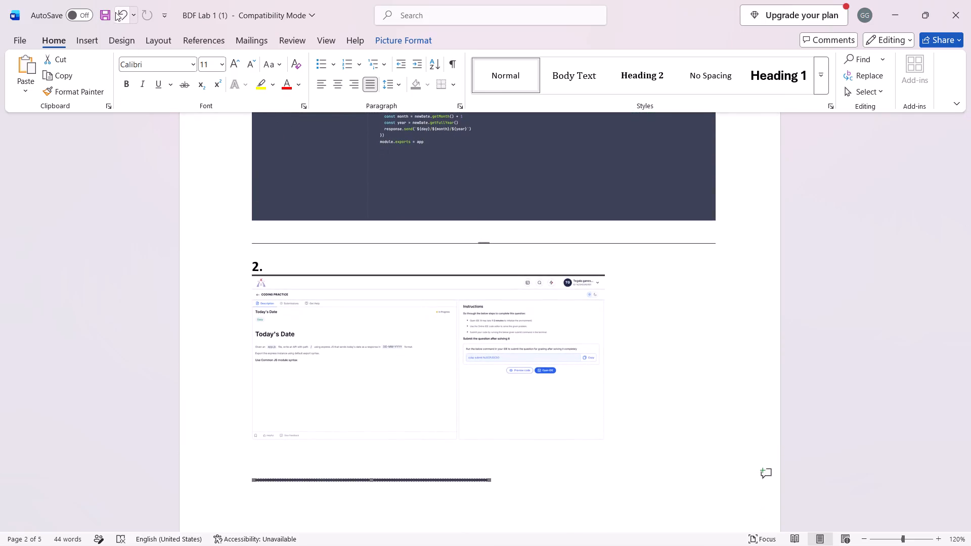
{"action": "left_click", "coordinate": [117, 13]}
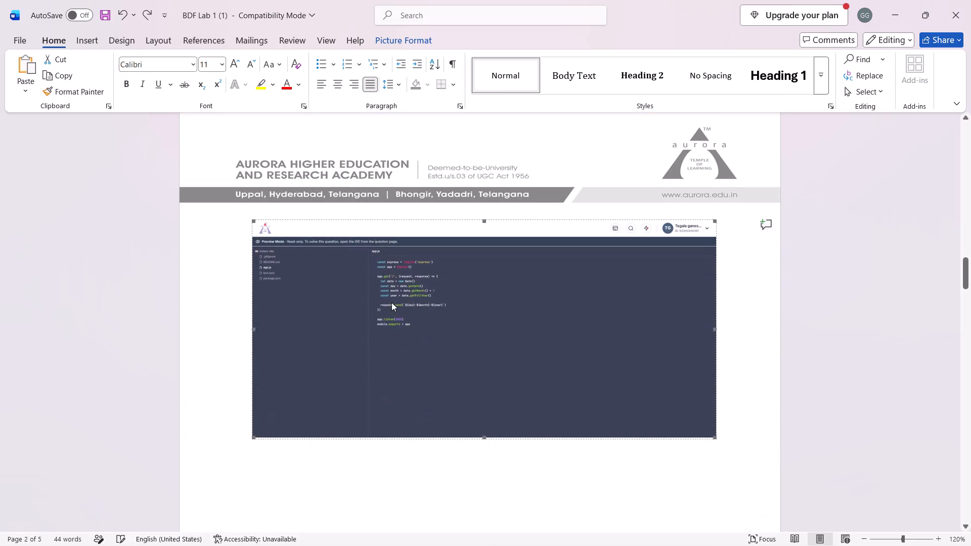
Shrink the Today's Date code picture proportionally to about the question picture's width so both fit on page 2.
{"action": "left_click", "coordinate": [501, 368]}
{"action": "left_click_drag", "start_coordinate": [714, 437], "coordinate": [643, 362]}
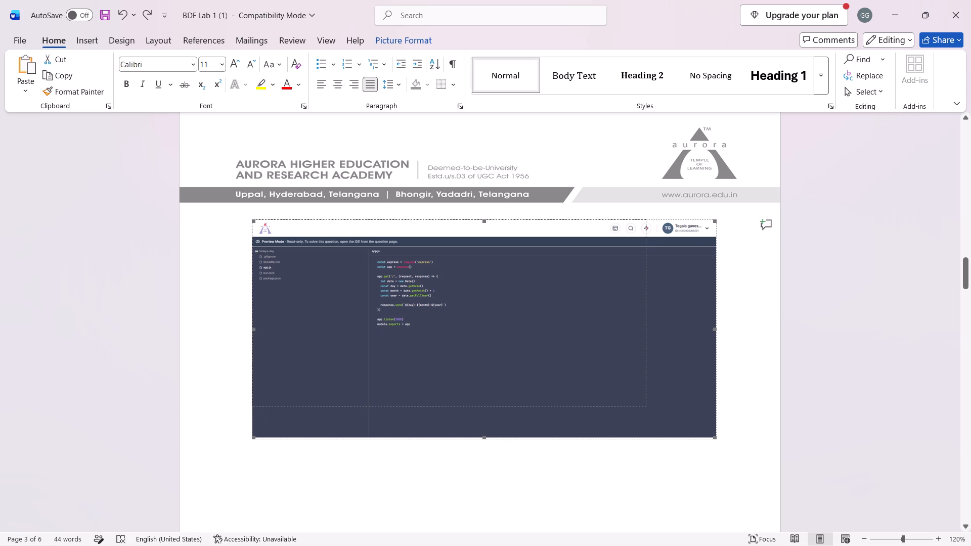
{"action": "left_click_drag", "start_coordinate": [643, 362], "coordinate": [599, 349]}
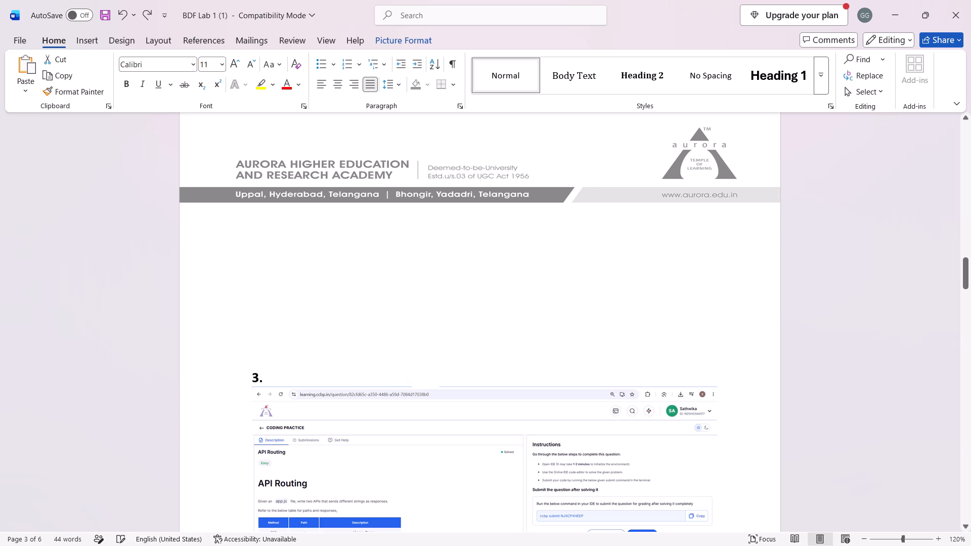
{"action": "scroll", "coordinate": [599, 349], "scroll_direction": "up", "scroll_amount": 2}
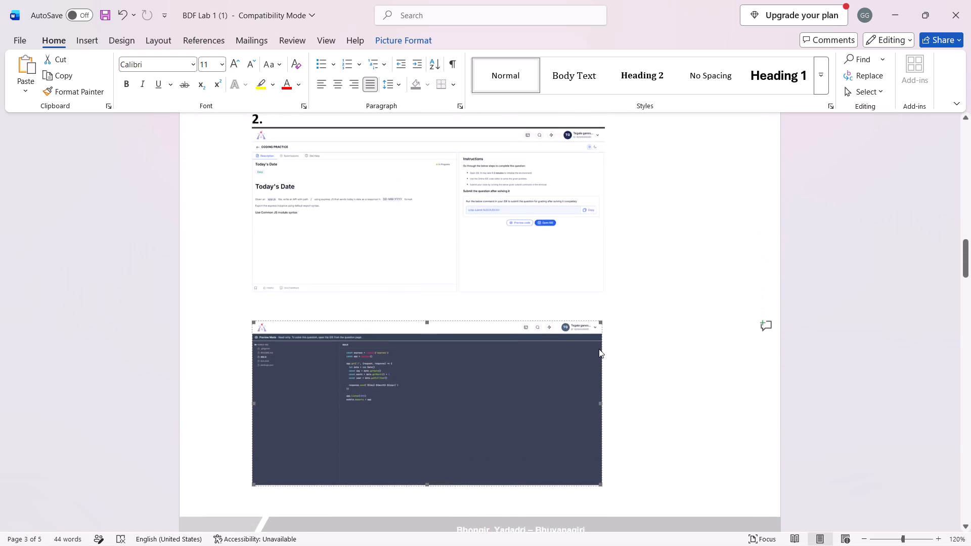
{"action": "scroll", "coordinate": [599, 349], "scroll_direction": "up", "scroll_amount": 2}
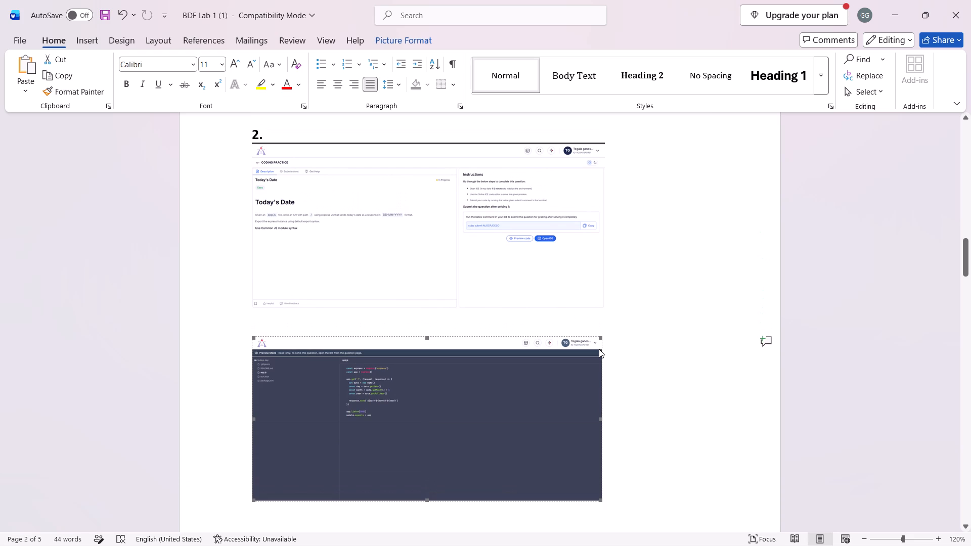
{"action": "scroll", "coordinate": [599, 349], "scroll_direction": "down", "scroll_amount": 2}
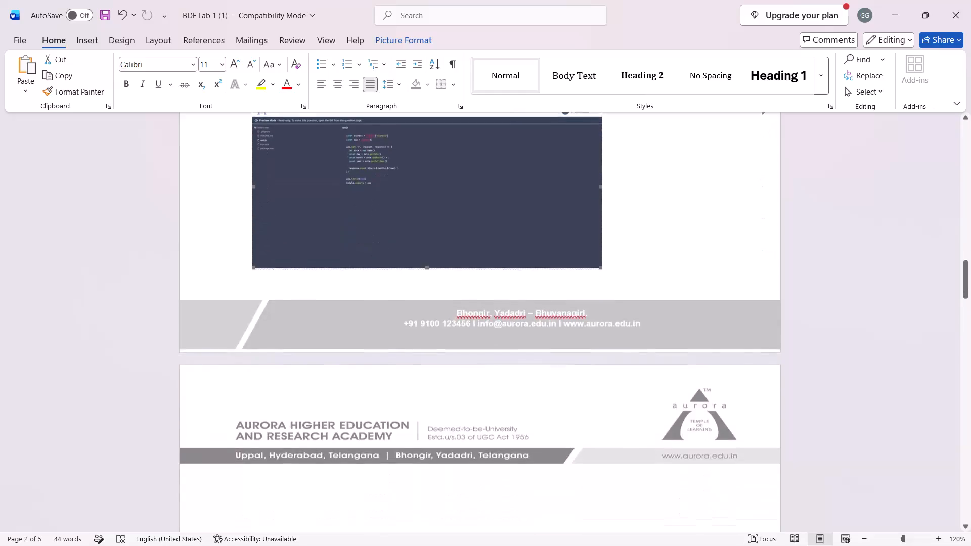
{"action": "scroll", "coordinate": [599, 349], "scroll_direction": "down", "scroll_amount": 2}
{"action": "scroll", "coordinate": [599, 349], "scroll_direction": "up", "scroll_amount": 2}
Switch to Chrome, close the Today's Date code preview, and open the API Routing question from the coding practice list.
{"action": "left_click", "coordinate": [572, 371]}
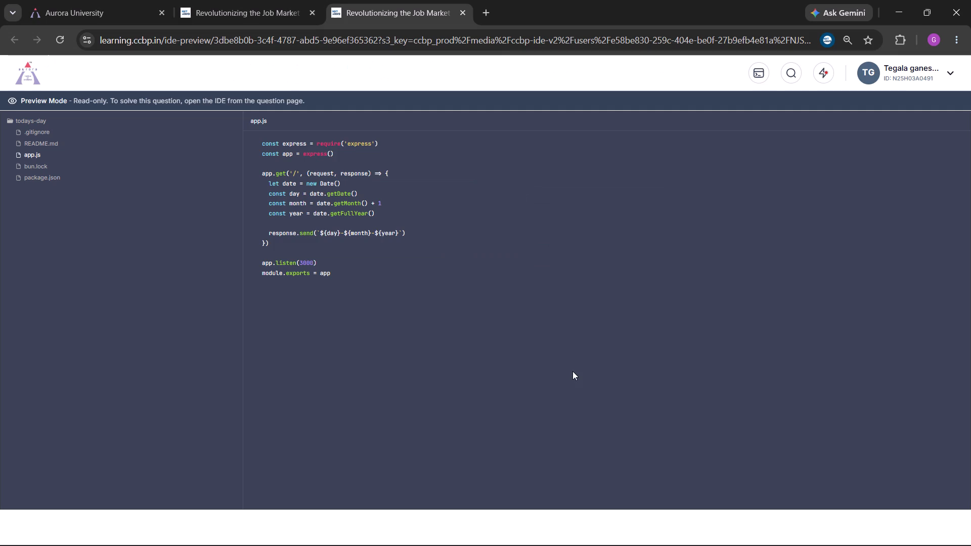
{"action": "left_click", "coordinate": [462, 13]}
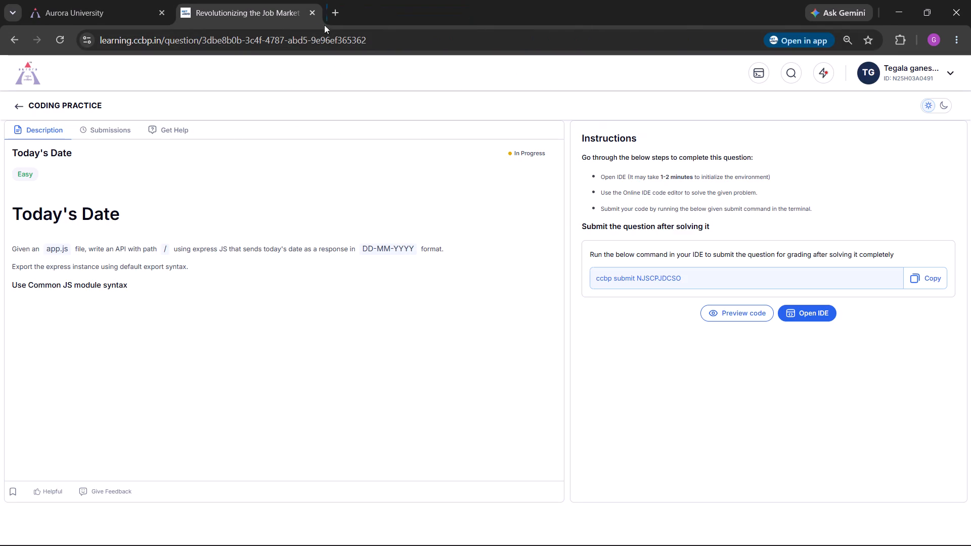
{"action": "left_click", "coordinate": [20, 106]}
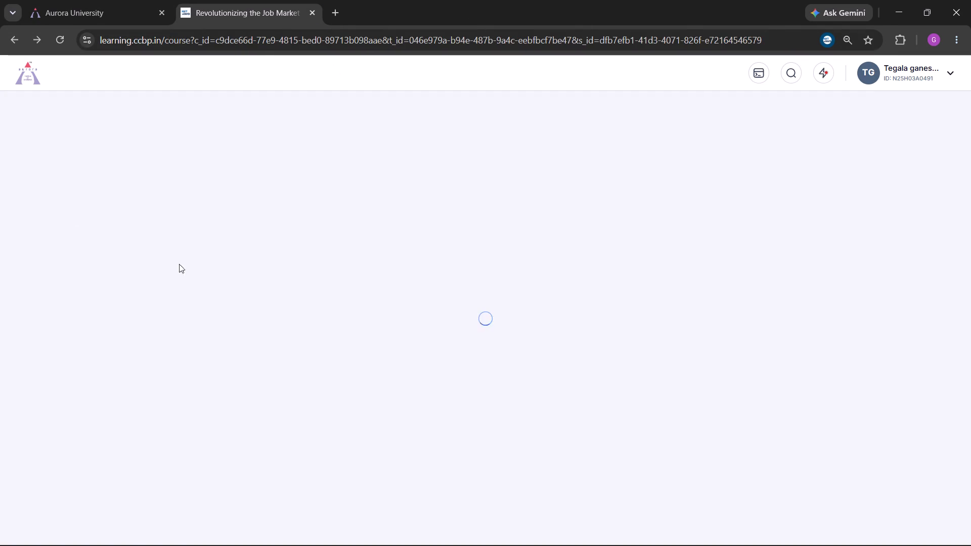
{"action": "left_click", "coordinate": [242, 287]}
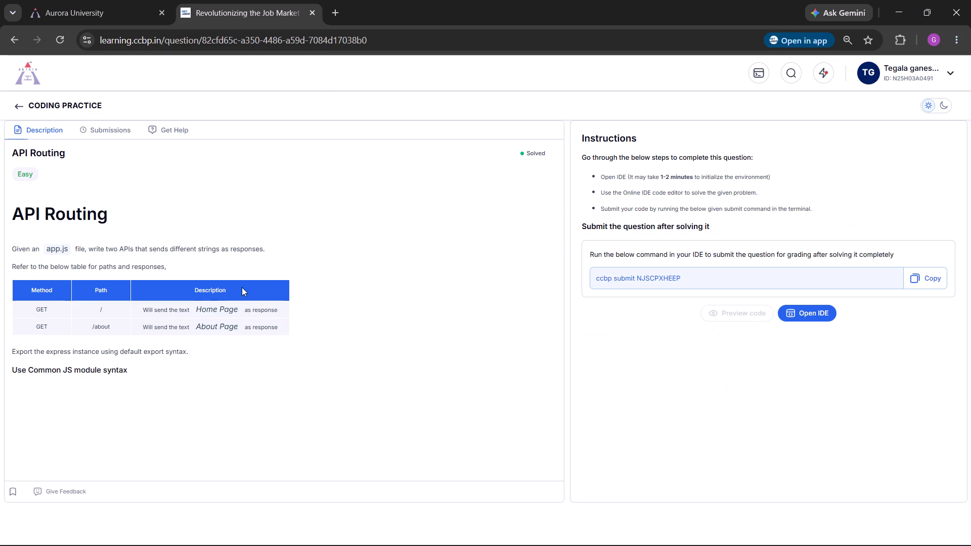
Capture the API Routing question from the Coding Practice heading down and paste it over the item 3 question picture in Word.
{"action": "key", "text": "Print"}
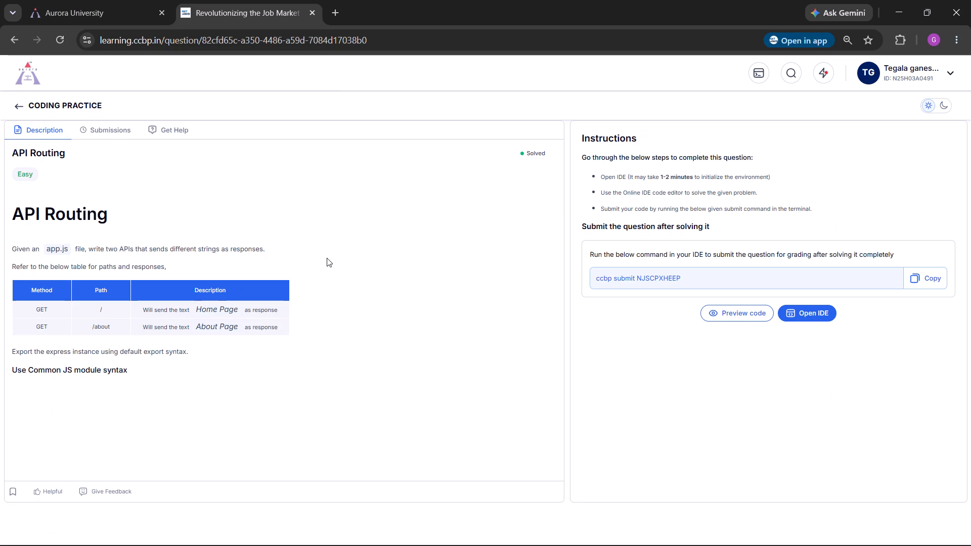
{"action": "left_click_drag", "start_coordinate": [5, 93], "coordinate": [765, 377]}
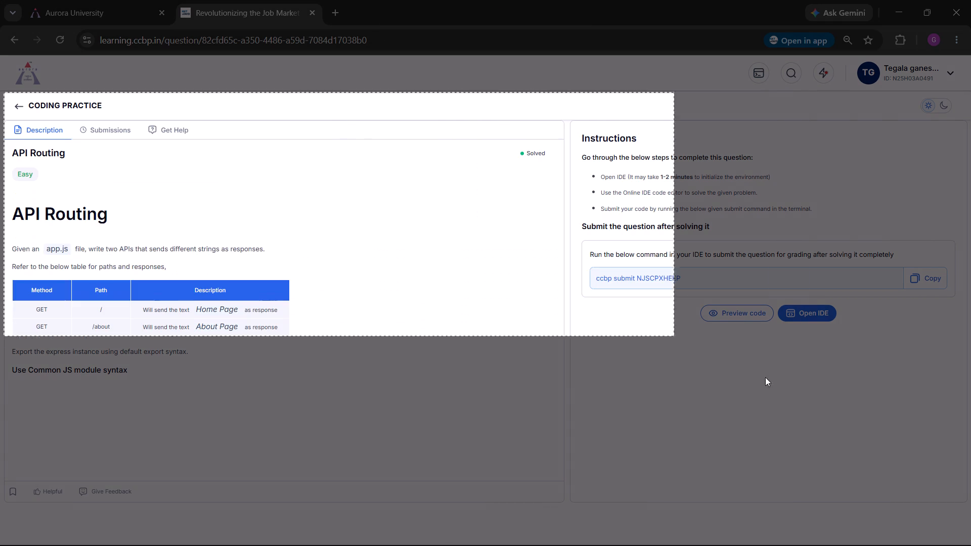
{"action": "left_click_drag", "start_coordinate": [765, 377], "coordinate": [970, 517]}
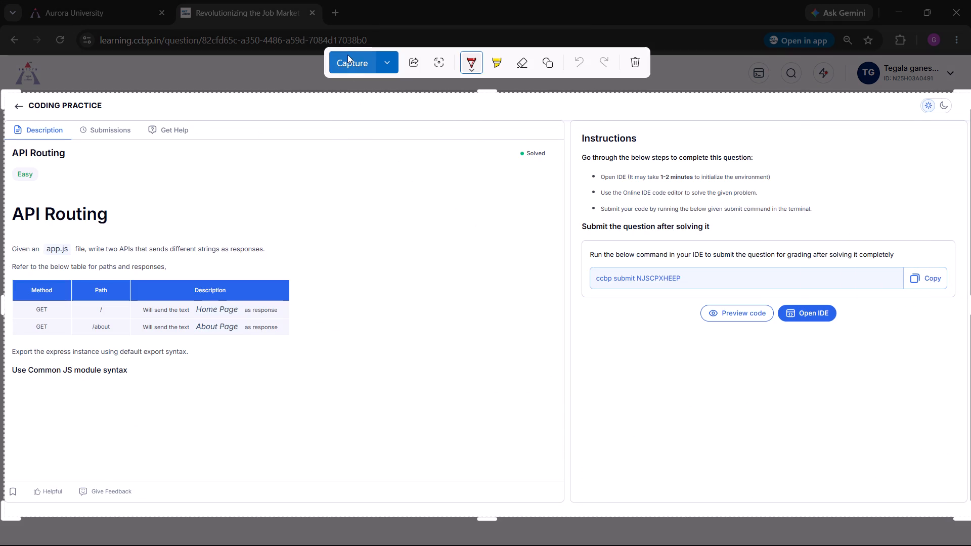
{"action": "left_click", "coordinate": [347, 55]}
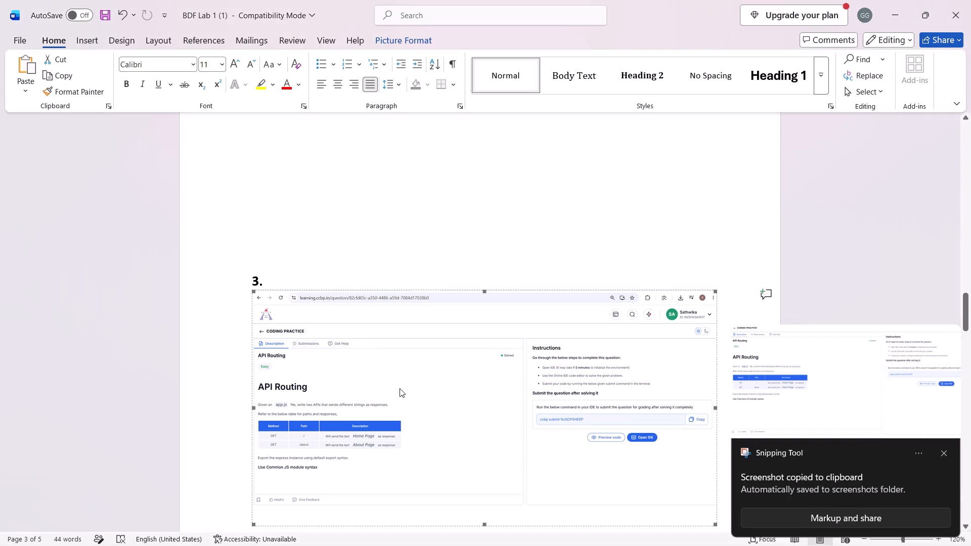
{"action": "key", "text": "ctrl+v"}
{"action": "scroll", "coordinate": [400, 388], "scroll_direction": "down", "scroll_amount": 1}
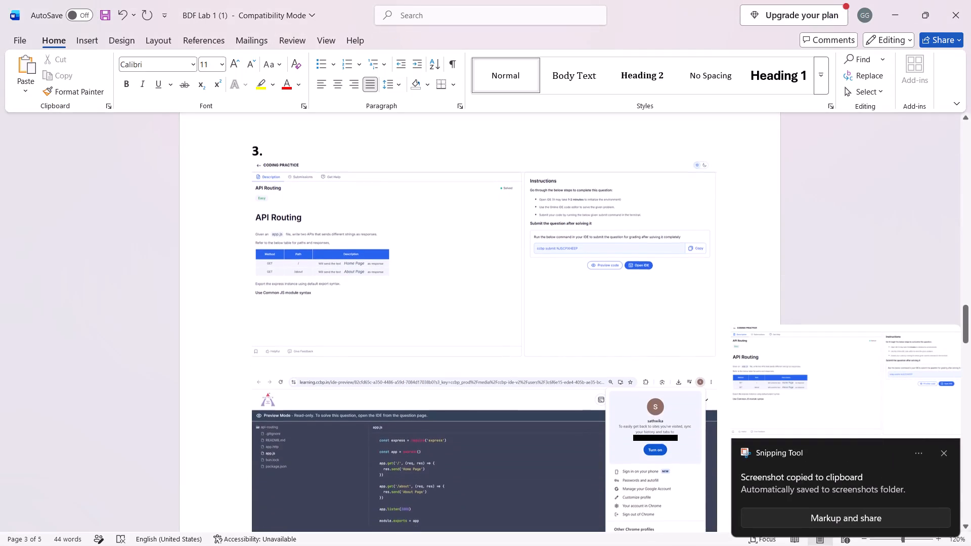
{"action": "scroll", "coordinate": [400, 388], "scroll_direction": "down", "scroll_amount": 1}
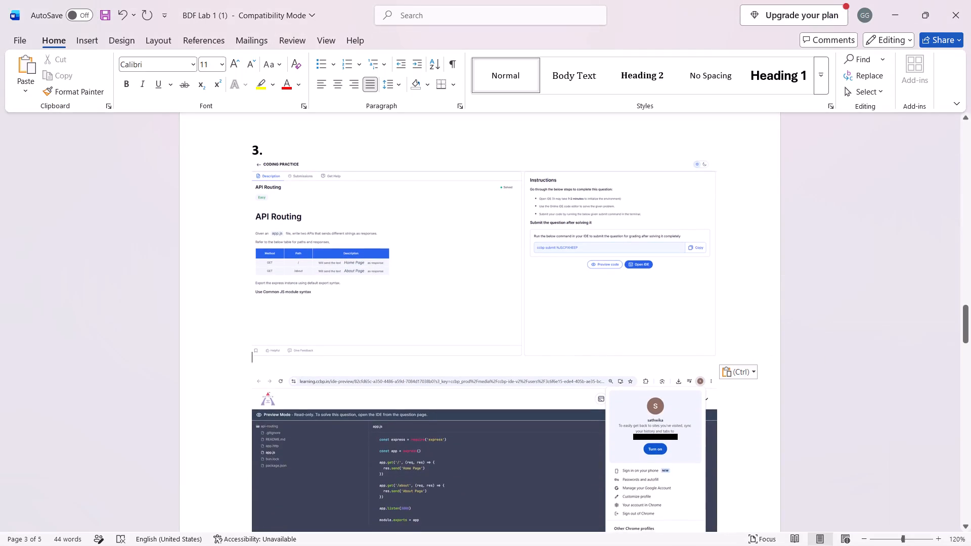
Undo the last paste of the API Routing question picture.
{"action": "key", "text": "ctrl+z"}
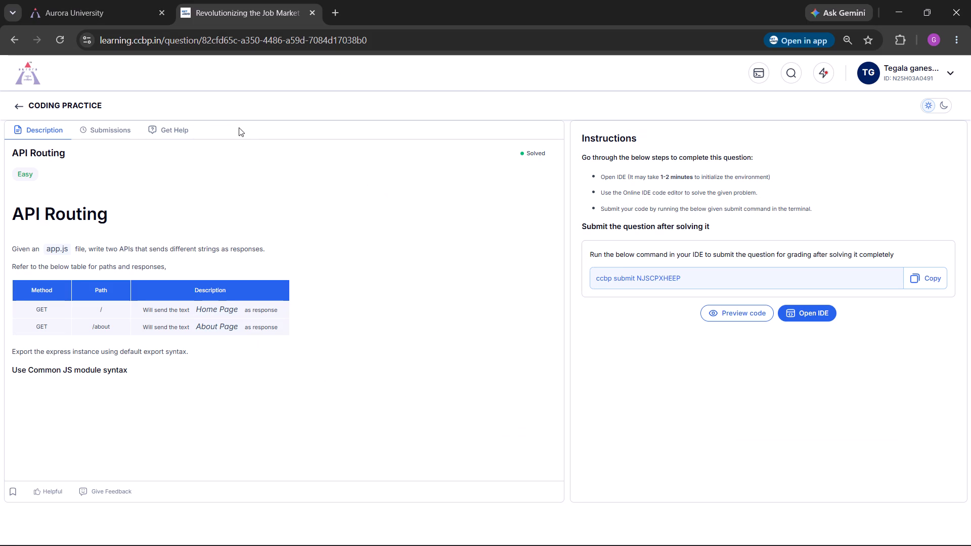
Recapture the API Routing question in Chrome, including the site header with the account badge, and replace the item 3 question picture in Word.
{"action": "key", "text": "Print"}
{"action": "left_click_drag", "start_coordinate": [0, 52], "coordinate": [955, 204]}
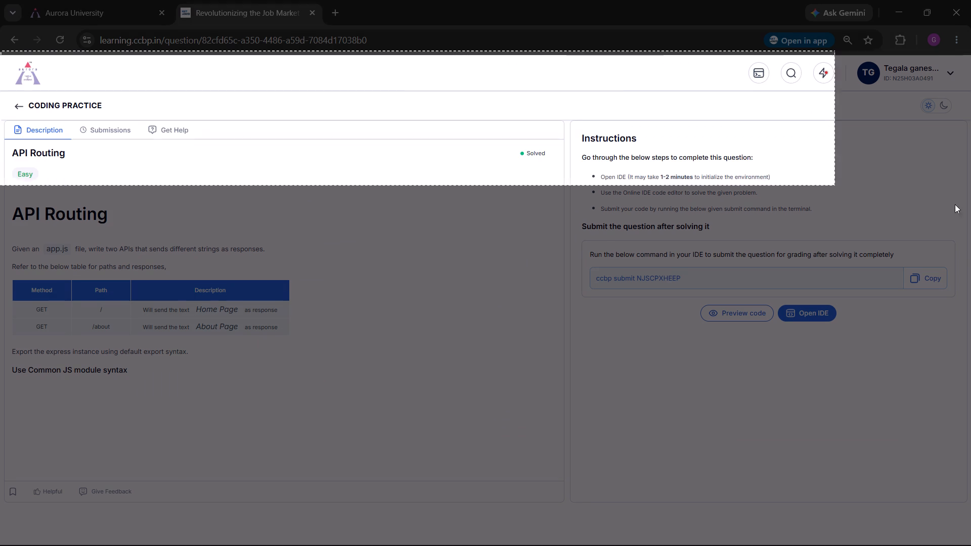
{"action": "left_click_drag", "start_coordinate": [955, 204], "coordinate": [970, 509]}
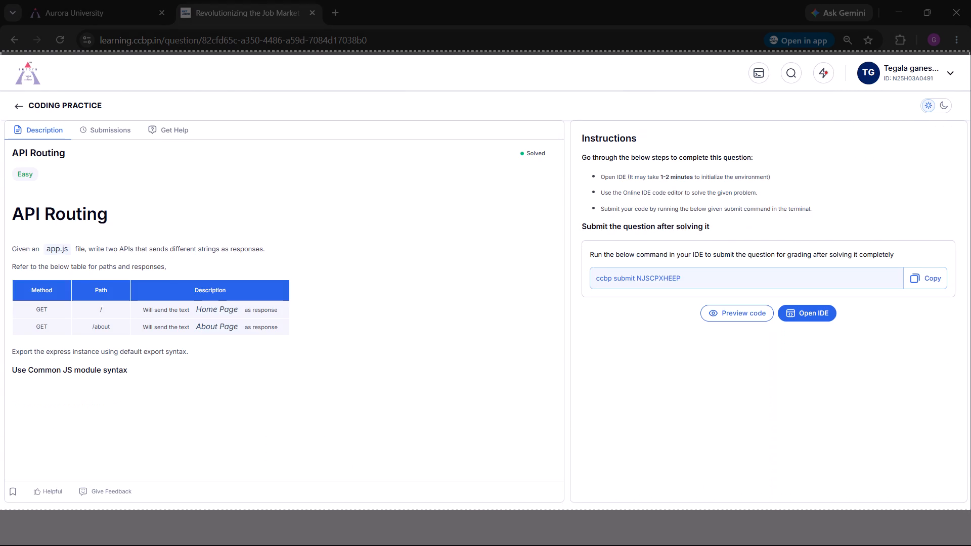
{"action": "left_click_drag", "start_coordinate": [970, 509], "coordinate": [970, 479]}
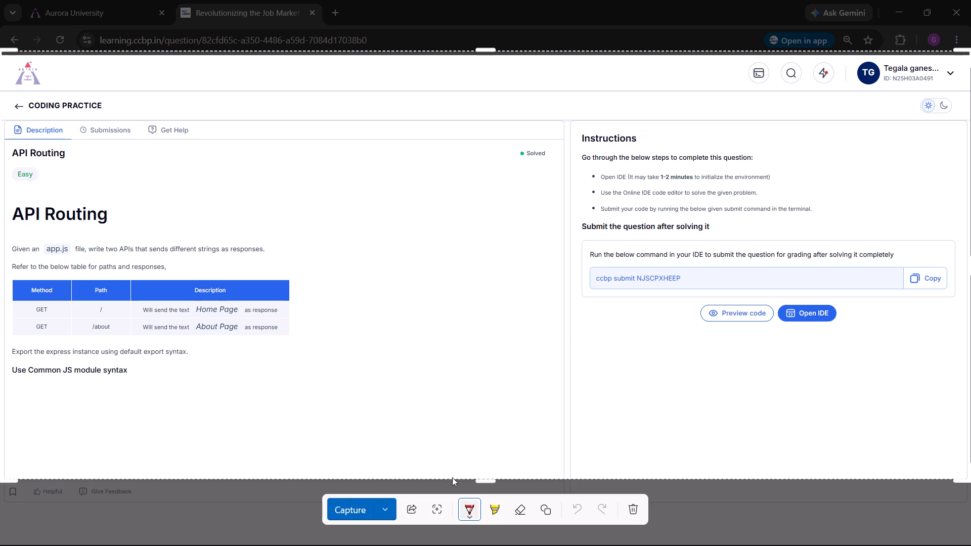
{"action": "left_click", "coordinate": [355, 503]}
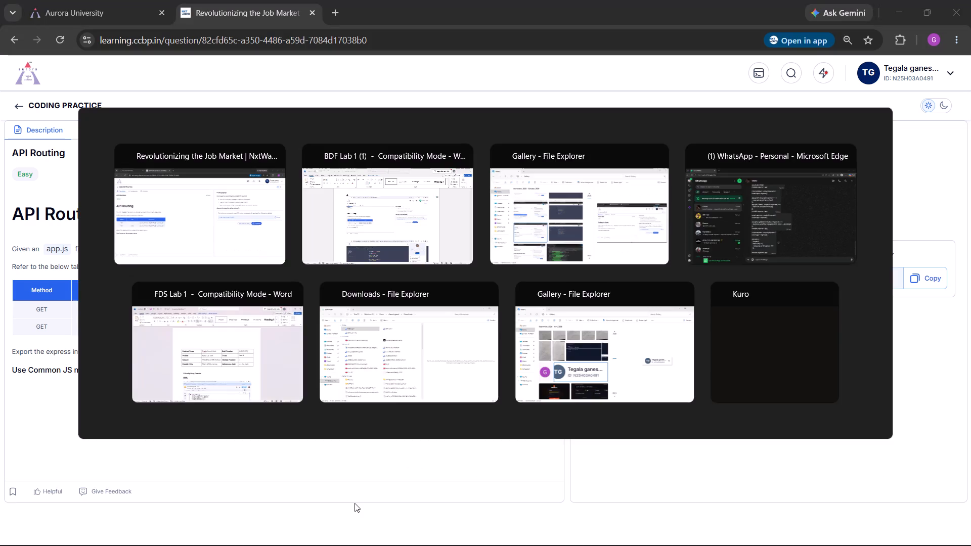
{"action": "key", "text": "ctrl+v"}
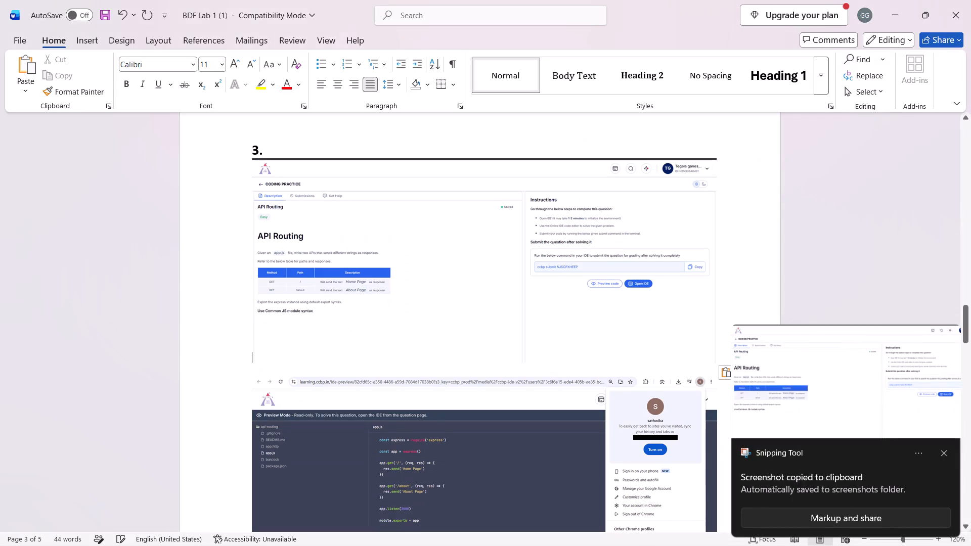
Replace the old API Routing code picture under item 3 with a capture of its saved app.js preview, including the site header.
{"action": "scroll", "coordinate": [374, 450], "scroll_direction": "down", "scroll_amount": 2}
{"action": "scroll", "coordinate": [427, 337], "scroll_direction": "down", "scroll_amount": 1}
{"action": "left_click", "coordinate": [408, 332]}
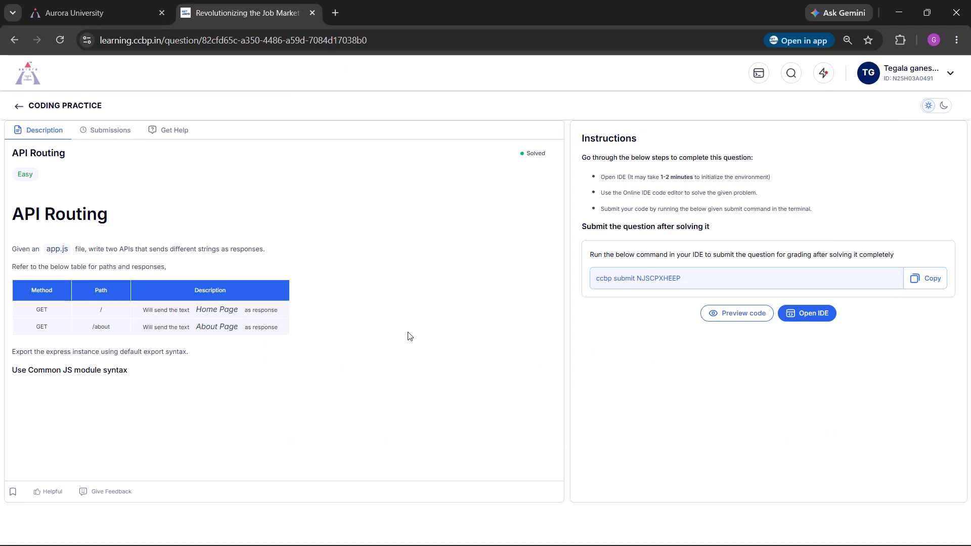
{"action": "left_click", "coordinate": [742, 309]}
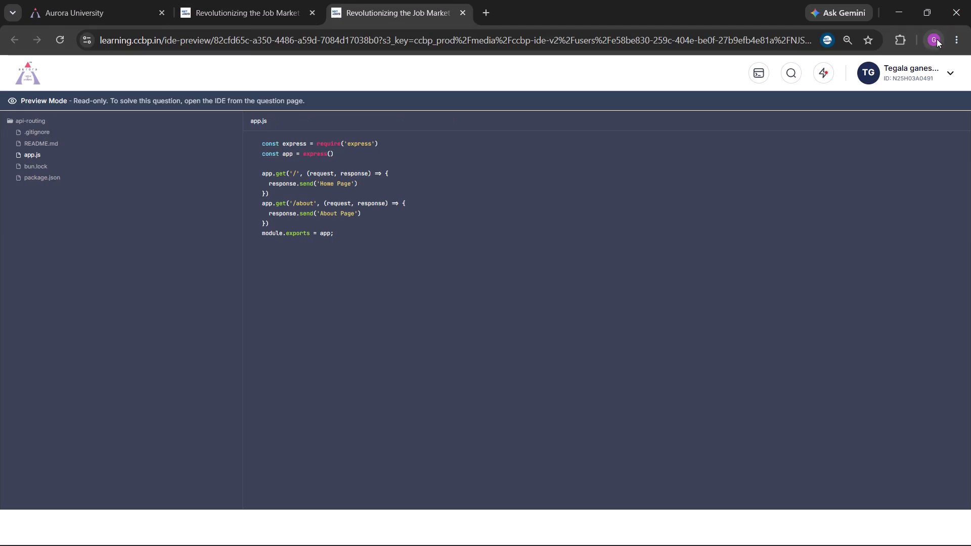
{"action": "left_click", "coordinate": [937, 39]}
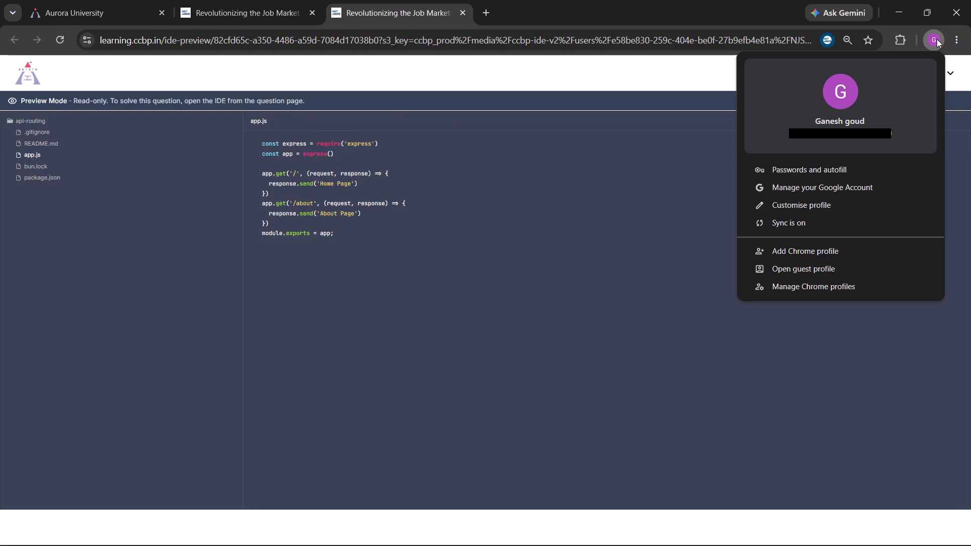
{"action": "left_click", "coordinate": [712, 225]}
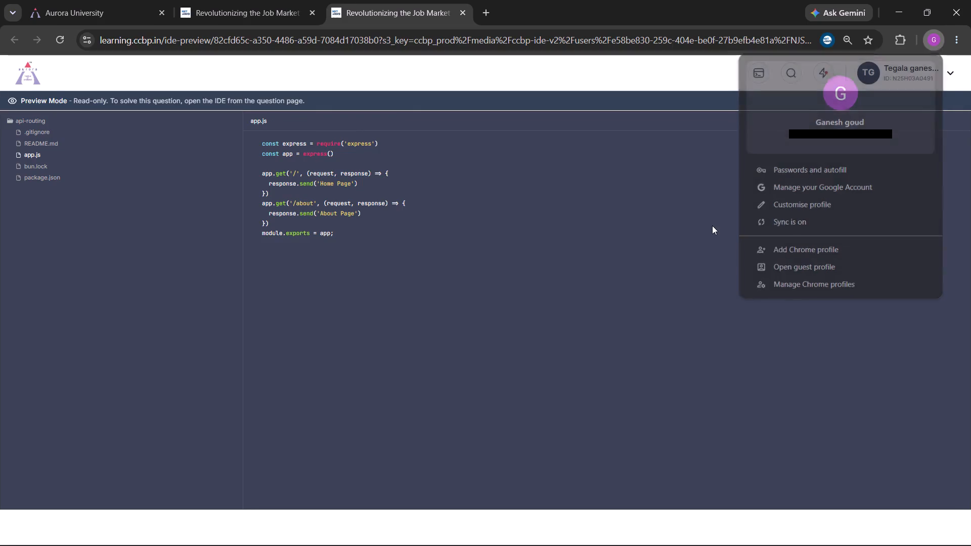
{"action": "key", "text": "Print"}
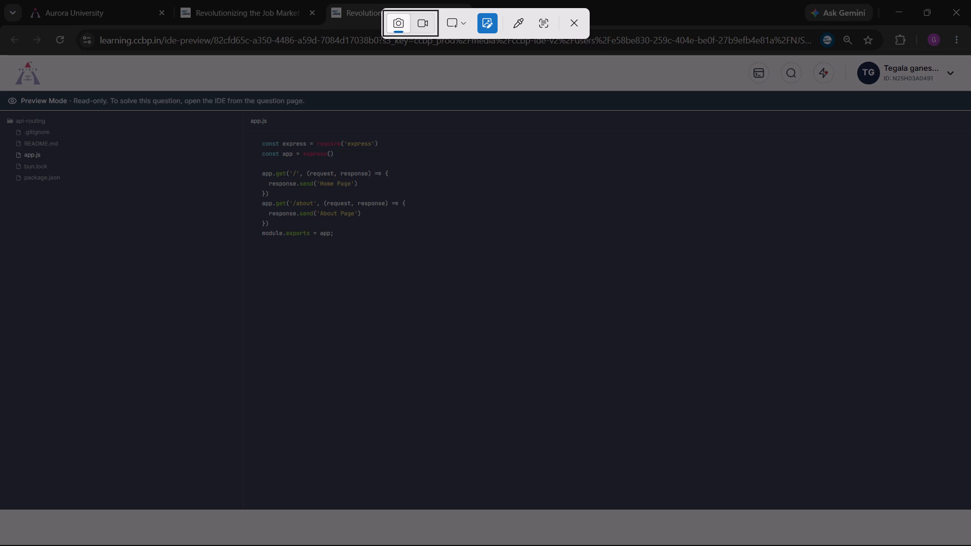
{"action": "left_click_drag", "start_coordinate": [0, 58], "coordinate": [970, 255]}
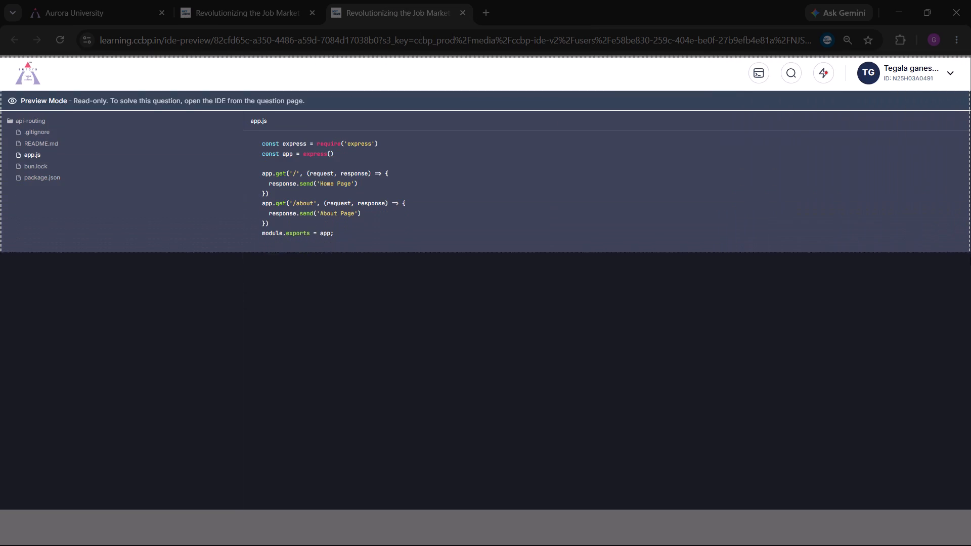
{"action": "left_click_drag", "start_coordinate": [970, 255], "coordinate": [970, 315]}
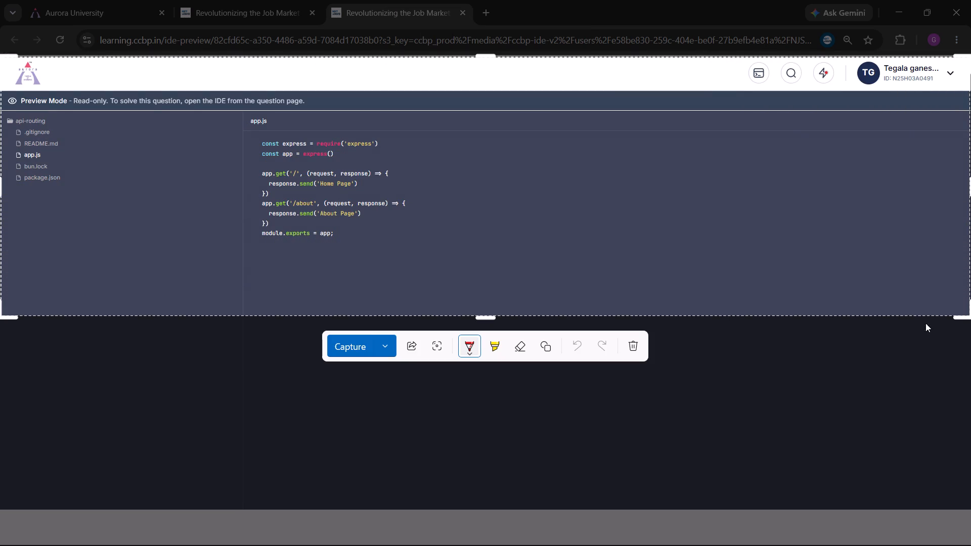
{"action": "left_click", "coordinate": [340, 337]}
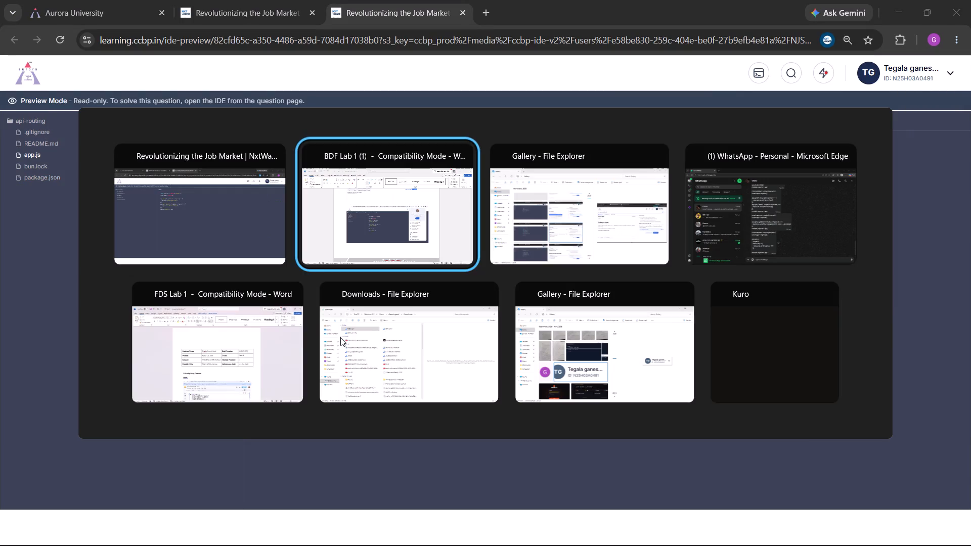
{"action": "left_click", "coordinate": [375, 356]}
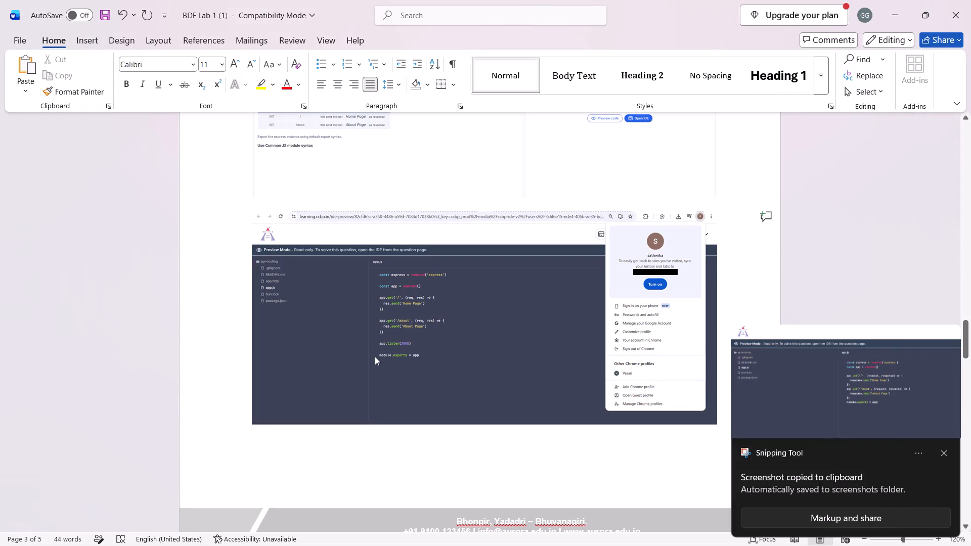
{"action": "key", "text": "ctrl+v"}
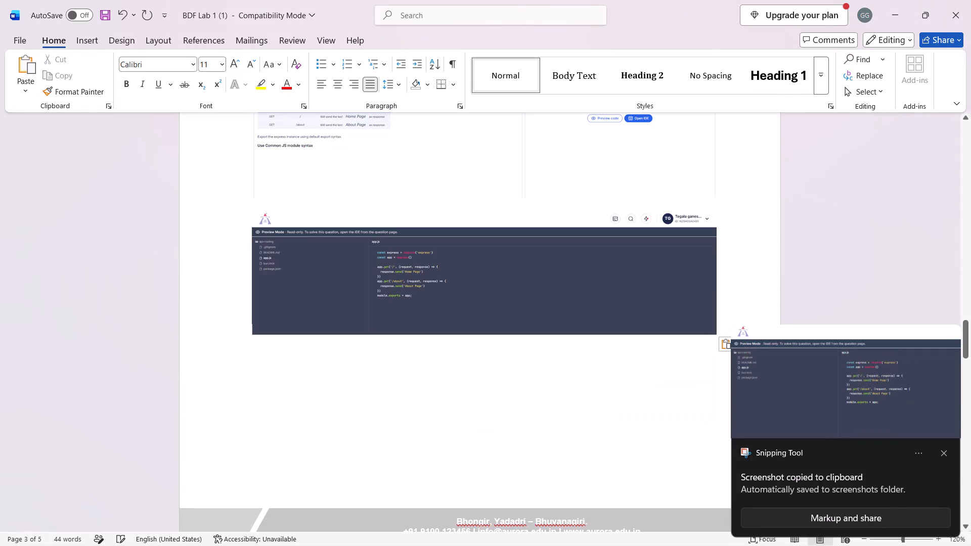
{"action": "scroll", "coordinate": [375, 356], "scroll_direction": "up", "scroll_amount": 2}
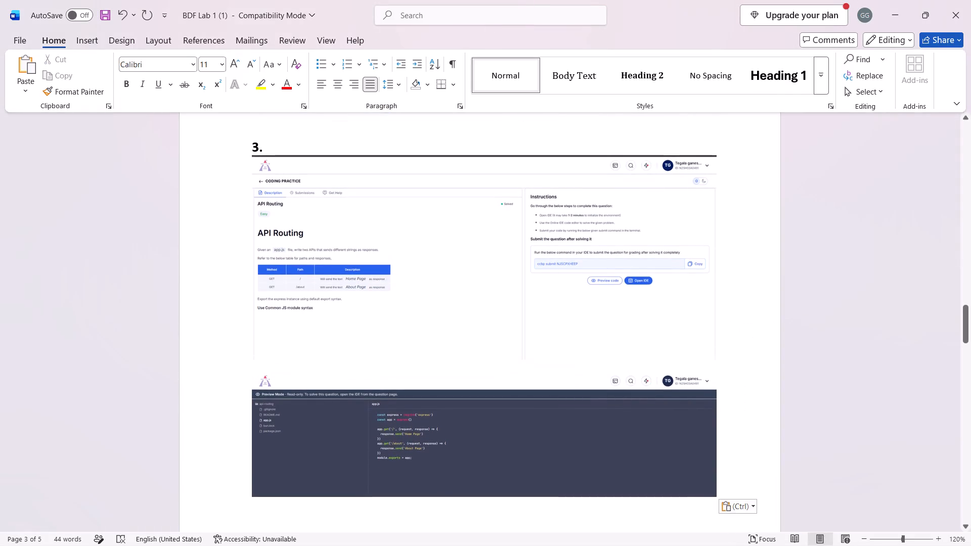
Select the old item 4 question picture, switch to Chrome, close the API Routing code preview, and open the Gadgets Page question.
{"action": "scroll", "coordinate": [375, 356], "scroll_direction": "down", "scroll_amount": 4}
{"action": "left_click", "coordinate": [393, 293]}
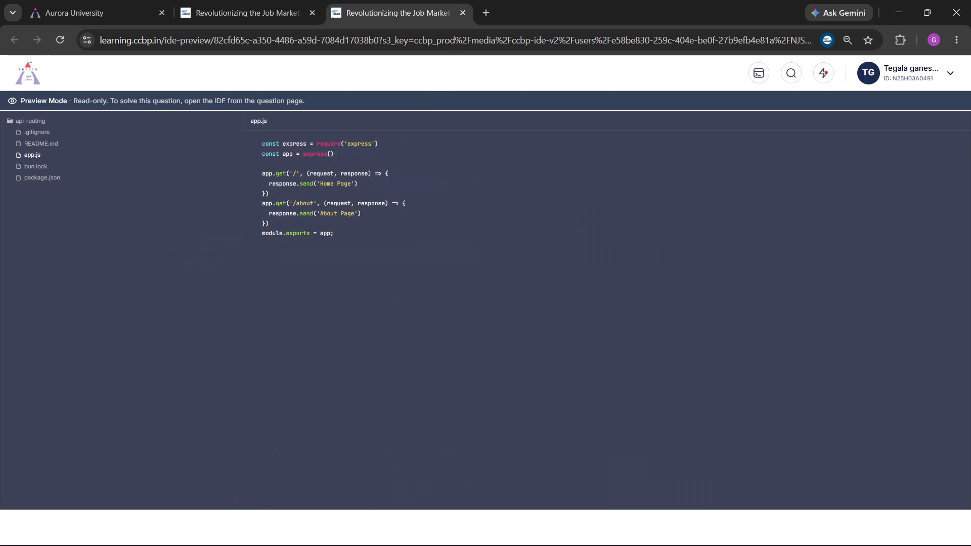
{"action": "left_click", "coordinate": [463, 10]}
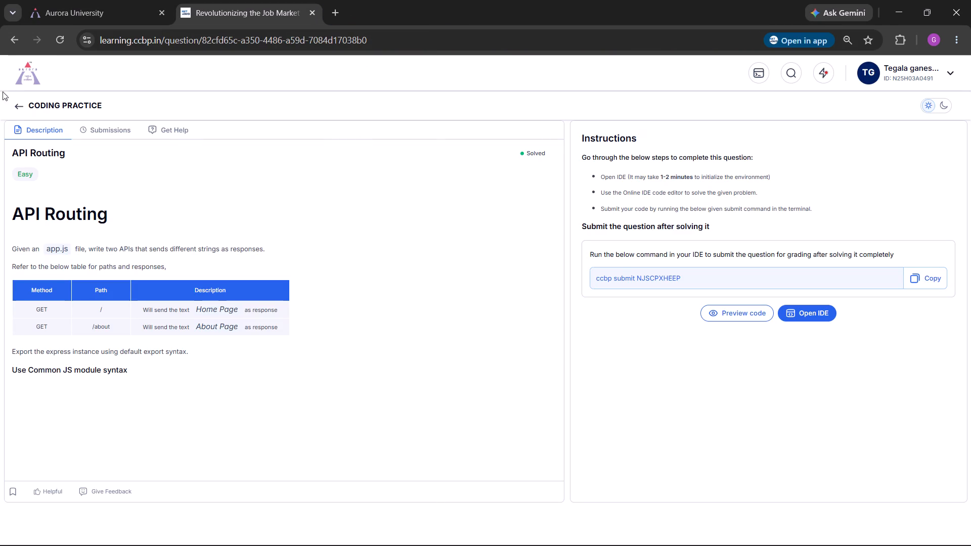
{"action": "left_click", "coordinate": [13, 111]}
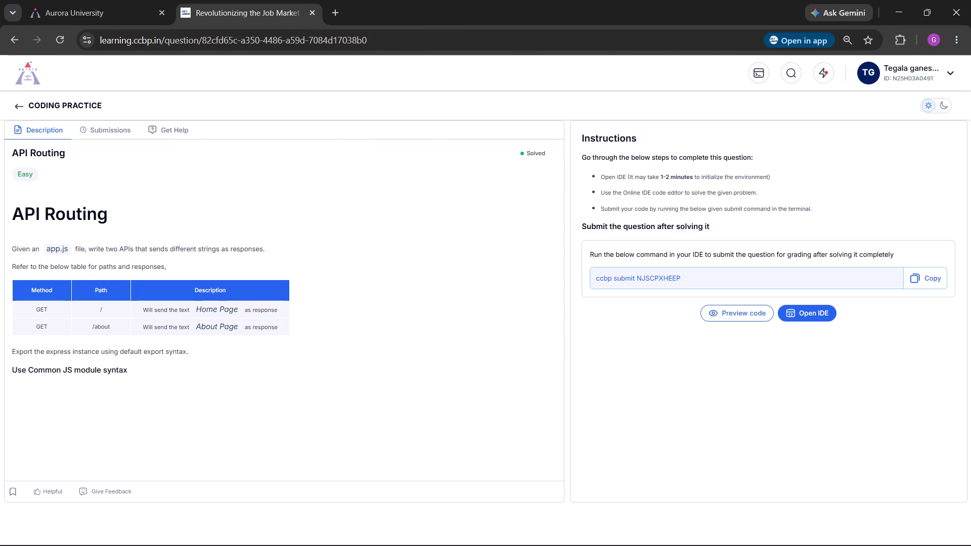
{"action": "left_click", "coordinate": [24, 106]}
{"action": "left_click", "coordinate": [19, 103]}
{"action": "left_click", "coordinate": [324, 335]}
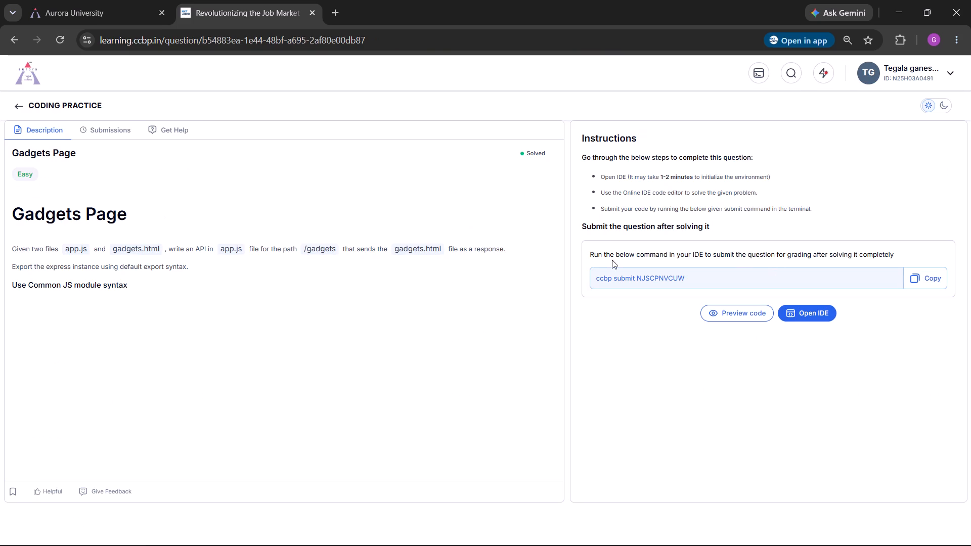
Capture the Gadgets Page question with the site header and paste it over the old question picture under item 4 in Word.
{"action": "key", "text": "Print"}
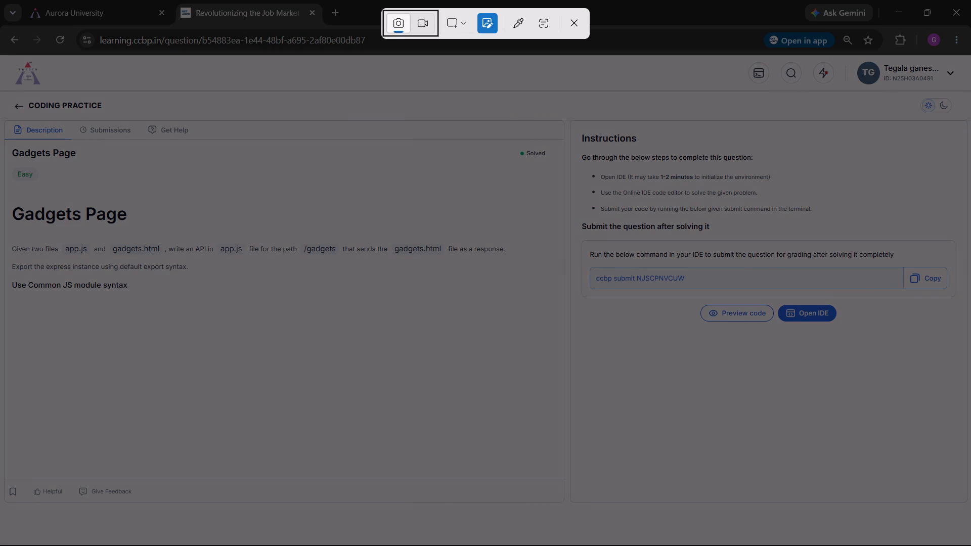
{"action": "left_click_drag", "start_coordinate": [2, 57], "coordinate": [970, 504]}
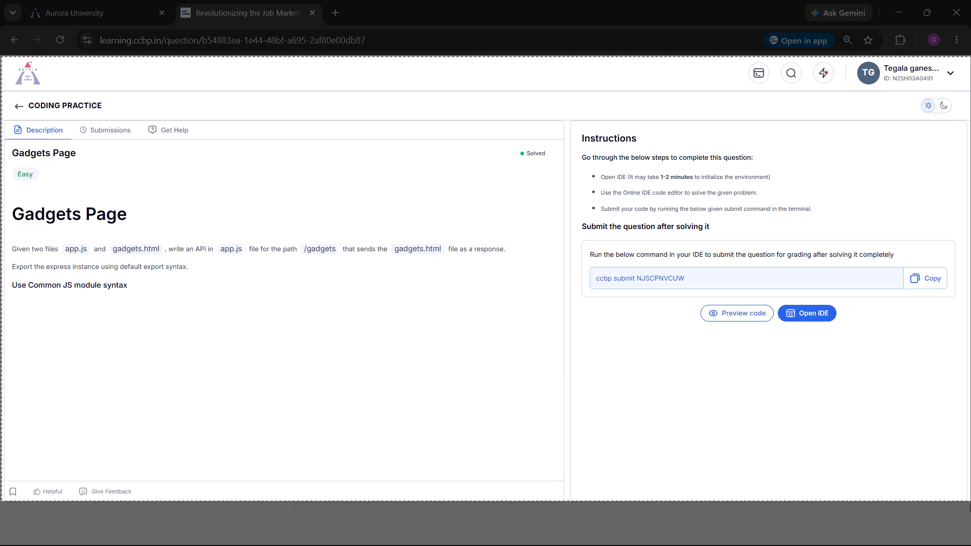
{"action": "left_click_drag", "start_coordinate": [970, 504], "coordinate": [970, 487]}
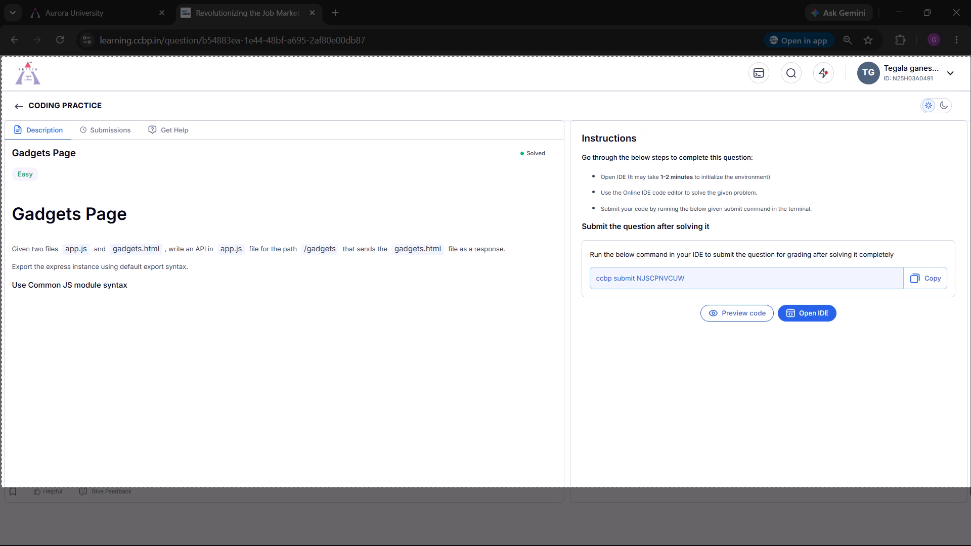
{"action": "left_click", "coordinate": [340, 30]}
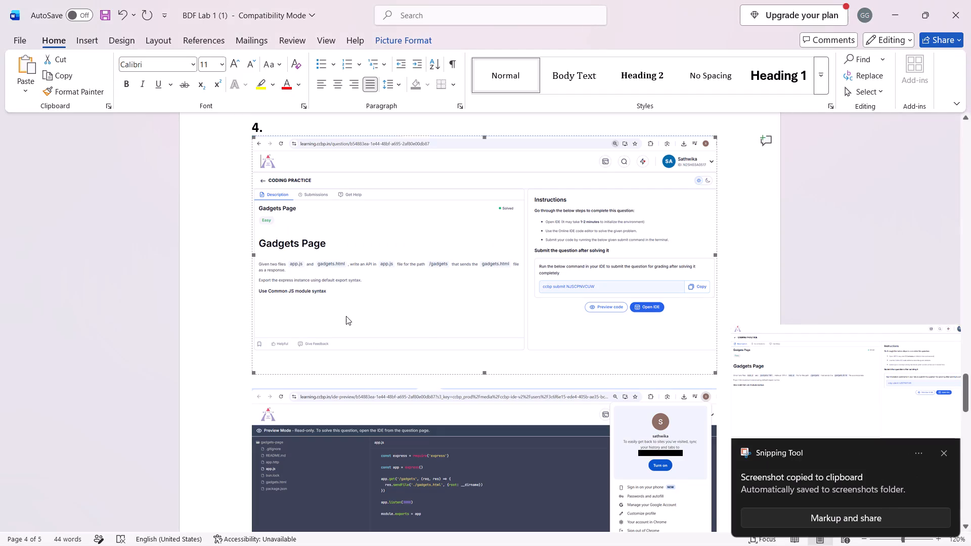
{"action": "key", "text": "ctrl+v"}
Replace the old Gadgets Page code picture under item 4 in Word with a capture of its saved app.js preview, including the site header.
{"action": "left_click", "coordinate": [364, 406]}
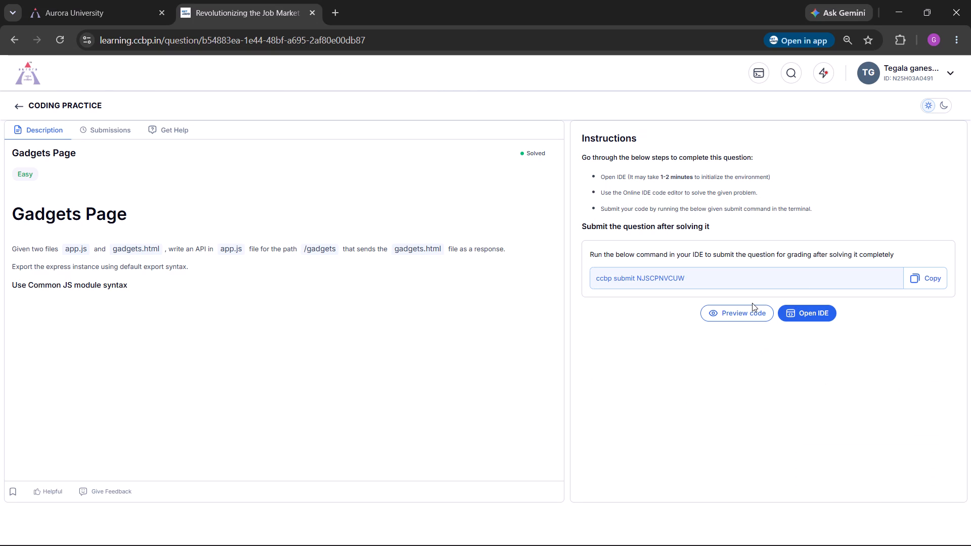
{"action": "left_click", "coordinate": [719, 314]}
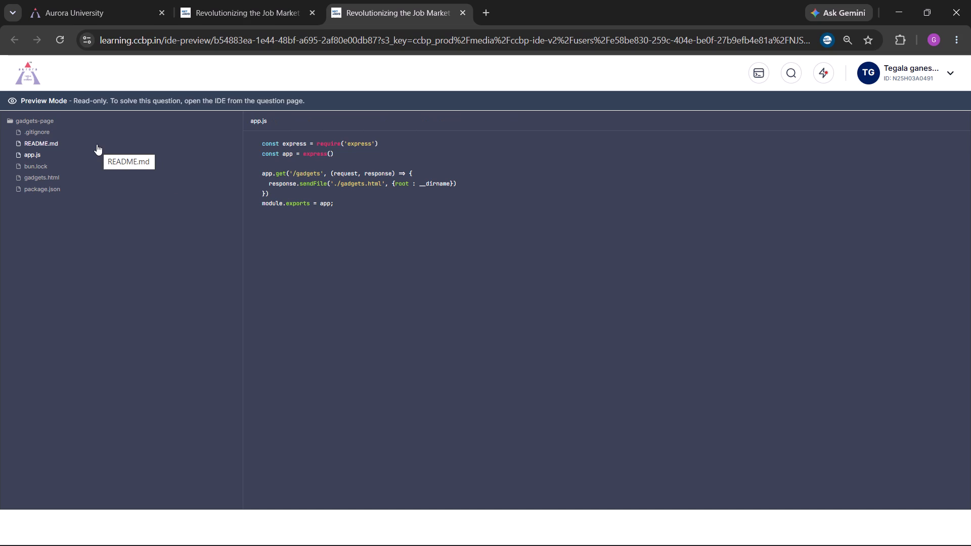
{"action": "key", "text": "Print"}
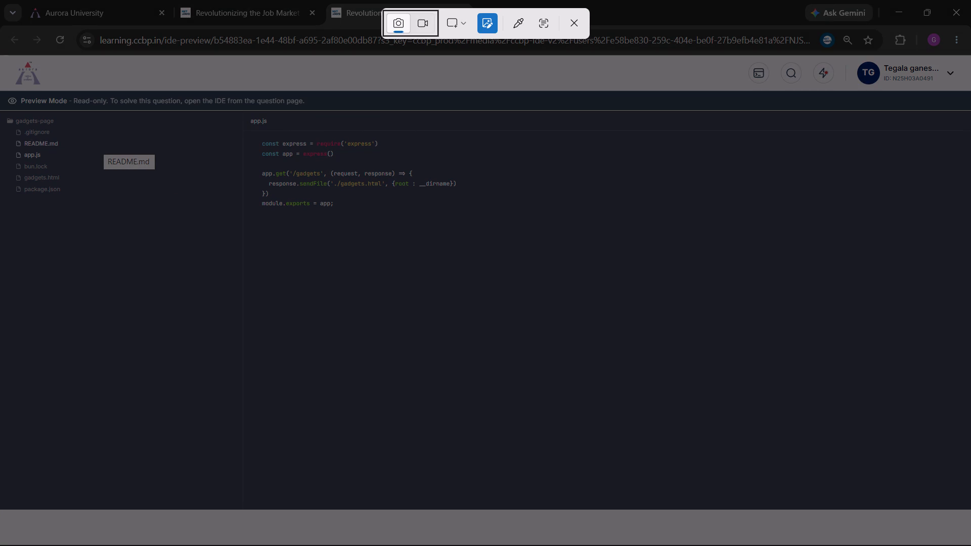
{"action": "left_click_drag", "start_coordinate": [0, 55], "coordinate": [970, 370]}
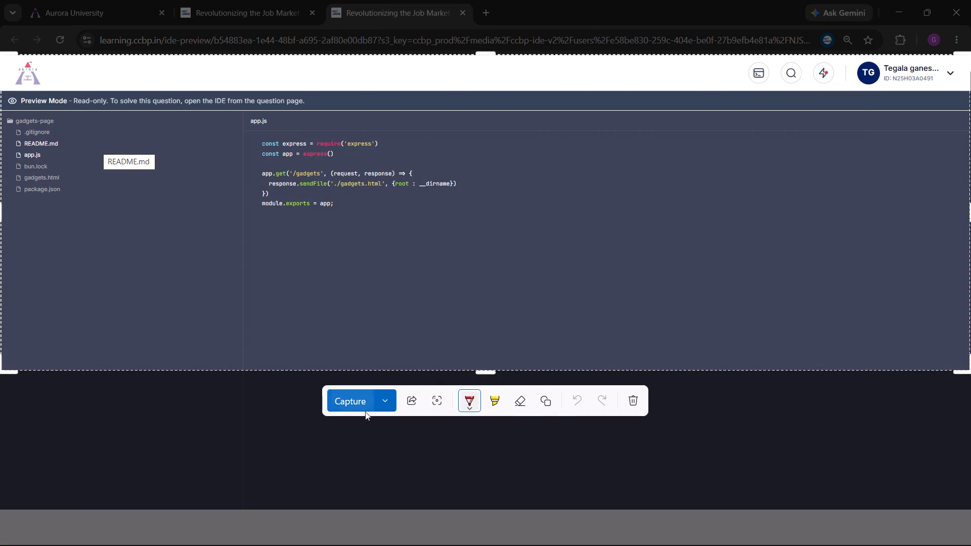
{"action": "left_click", "coordinate": [356, 401]}
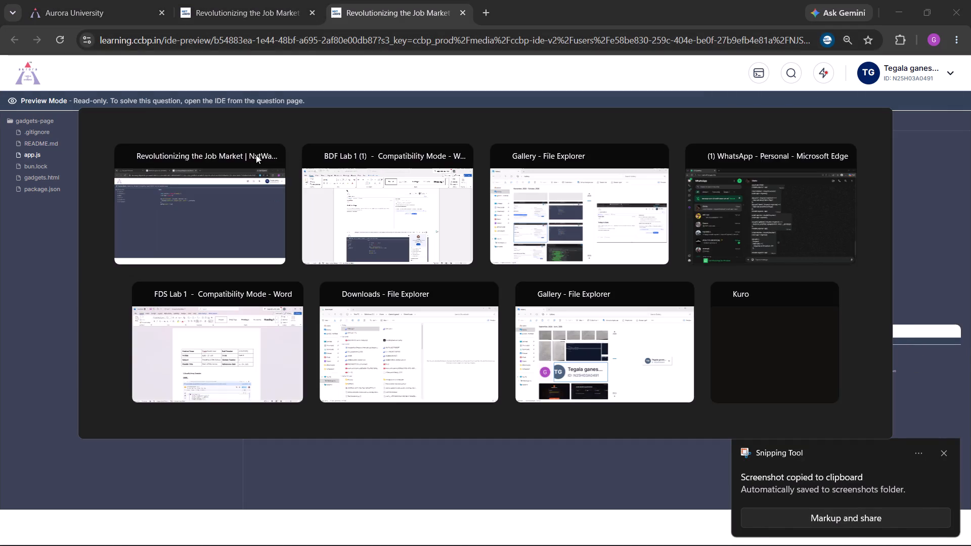
{"action": "key", "text": "ctrl+v"}
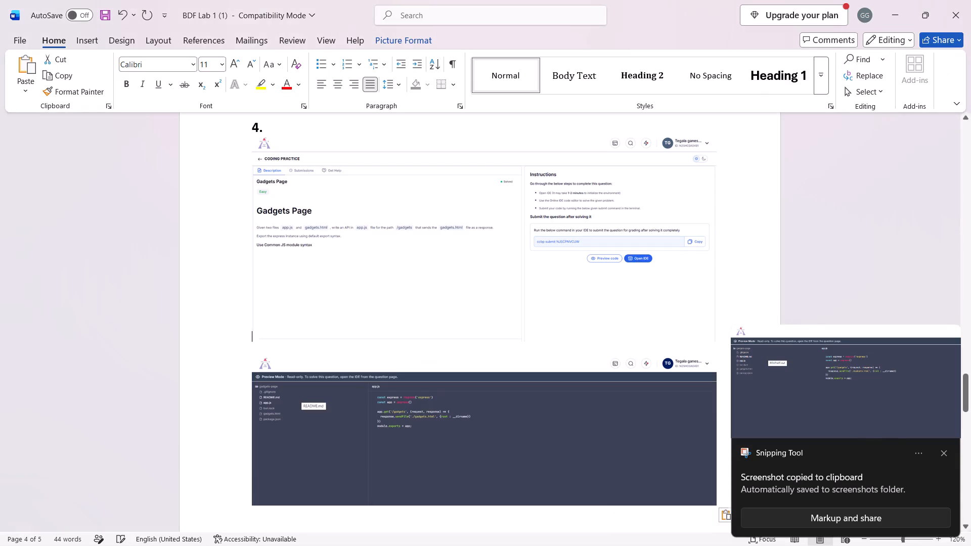
Insert blank lines above the item 5 heading to push it onto the next page, directly above its Get a String picture.
{"action": "scroll", "coordinate": [330, 438], "scroll_direction": "down", "scroll_amount": 4}
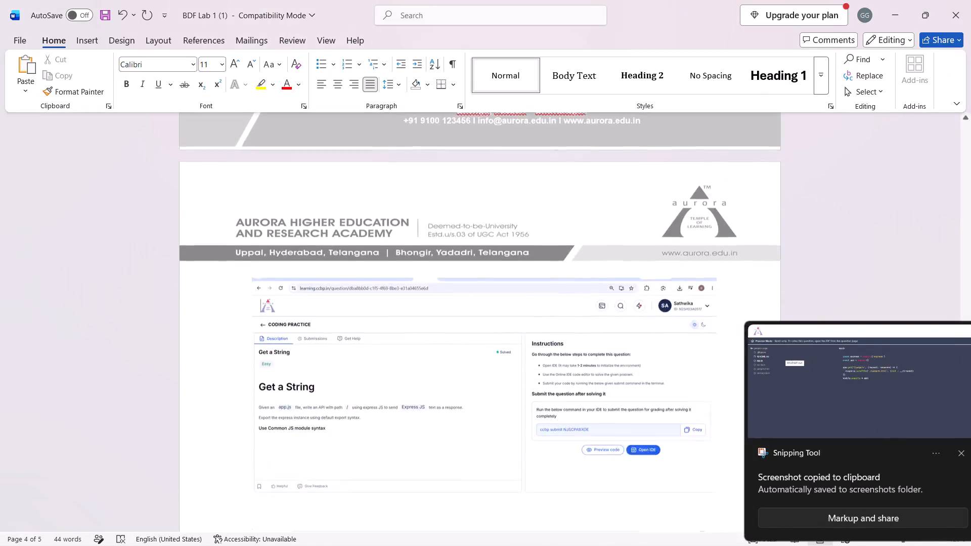
{"action": "left_click", "coordinate": [246, 320]}
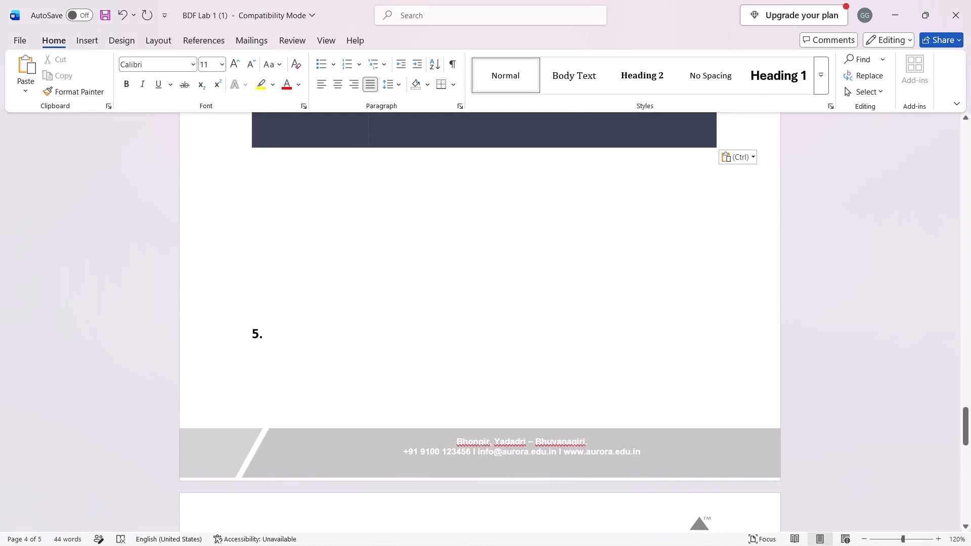
{"action": "key", "text": "Return"}
{"action": "key", "text": "Return"}
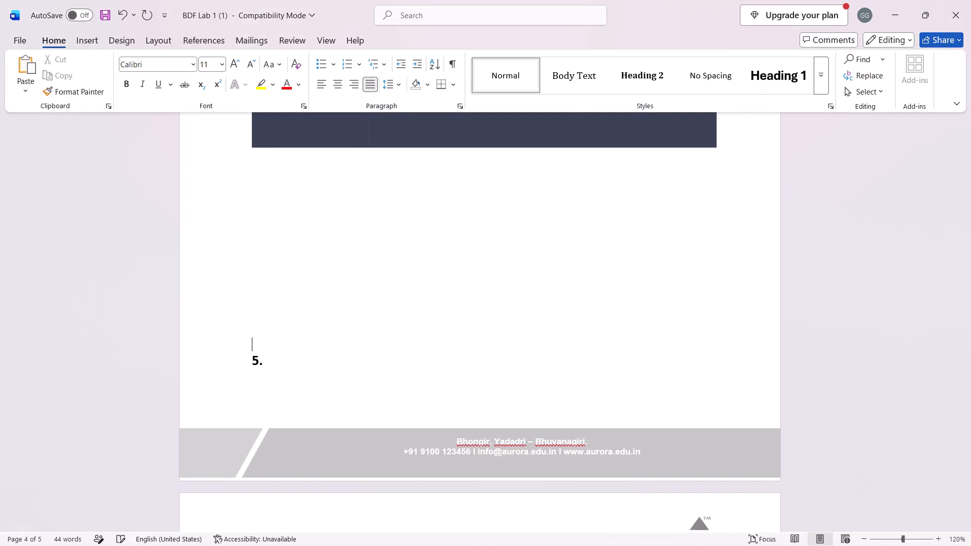
{"action": "key", "text": "Return"}
{"action": "key", "text": "Return"}
{"action": "key", "text": "Return"}
{"action": "key", "text": "Return"}
{"action": "key", "text": "Return"}
Replace the old question picture under item 5 with a rectangular capture of the Get a String question from Chrome, including the site header.
{"action": "scroll", "coordinate": [246, 320], "scroll_direction": "down", "scroll_amount": 3}
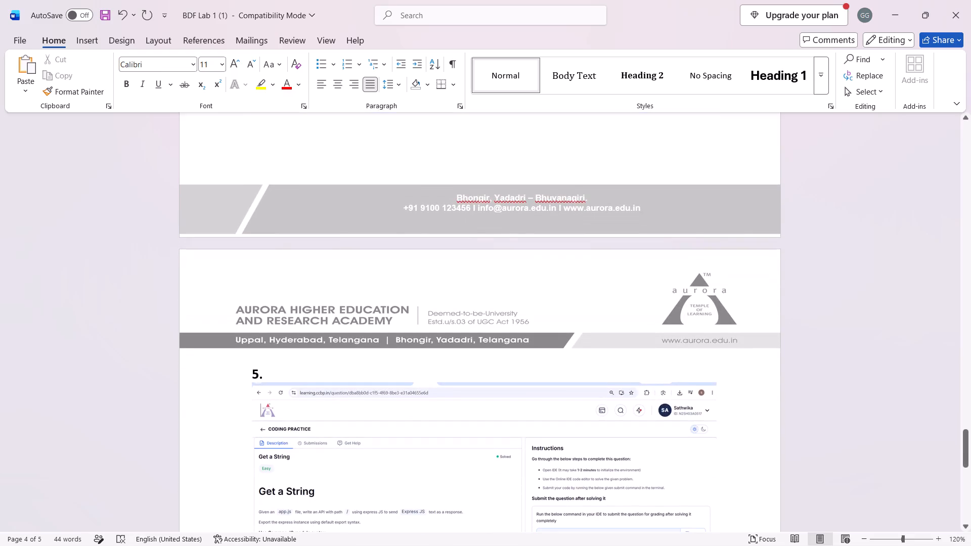
{"action": "scroll", "coordinate": [329, 375], "scroll_direction": "down", "scroll_amount": 2}
{"action": "left_click", "coordinate": [409, 211]}
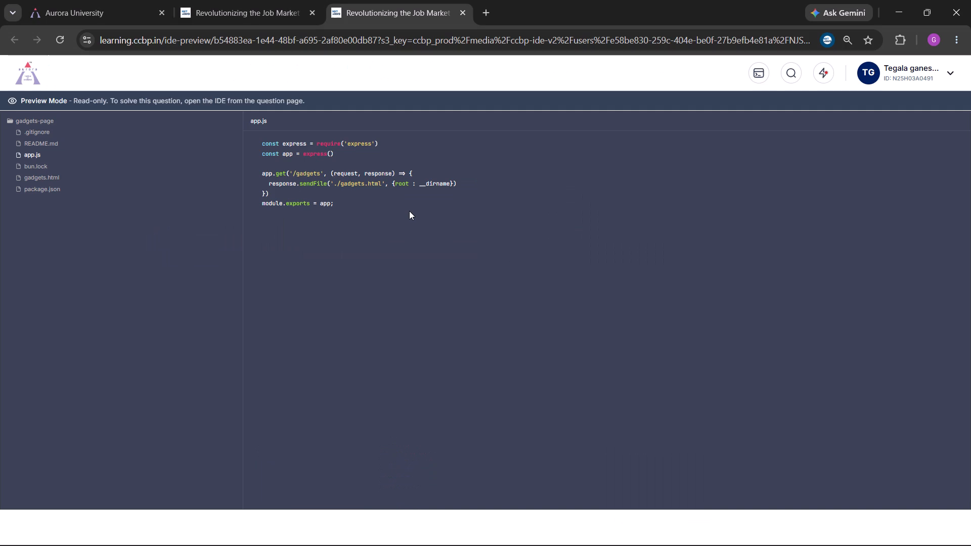
{"action": "left_click", "coordinate": [290, 0]}
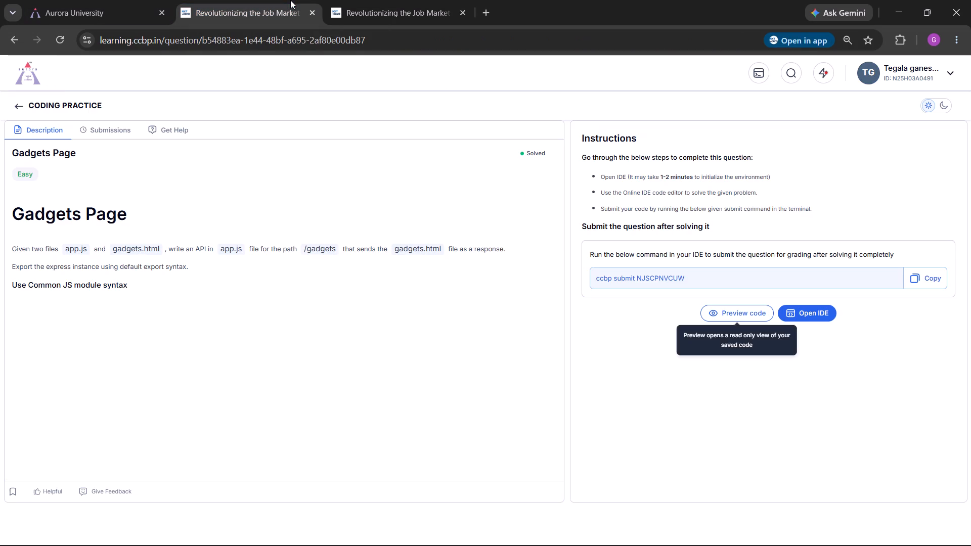
{"action": "left_click", "coordinate": [17, 107]}
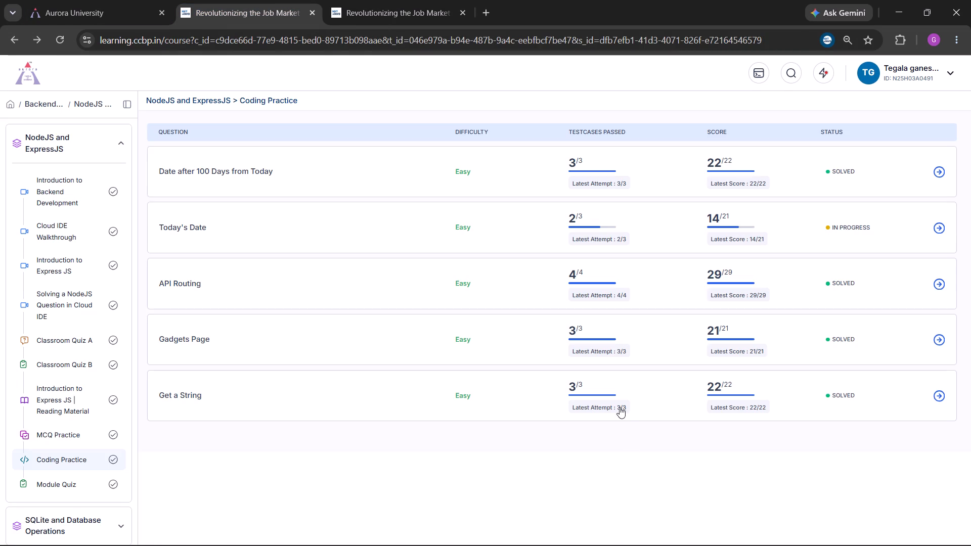
{"action": "left_click", "coordinate": [620, 407]}
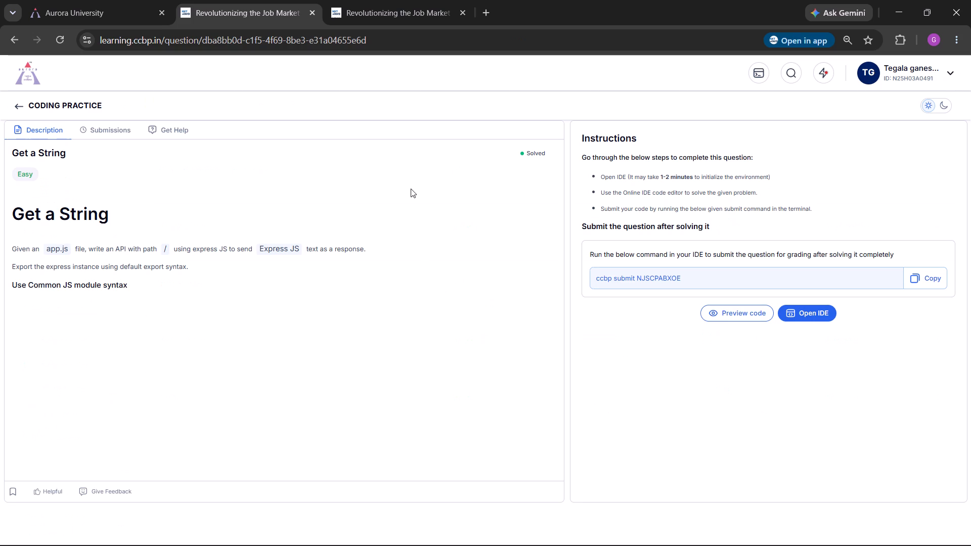
{"action": "key", "text": "Print"}
{"action": "left_click", "coordinate": [475, 22]}
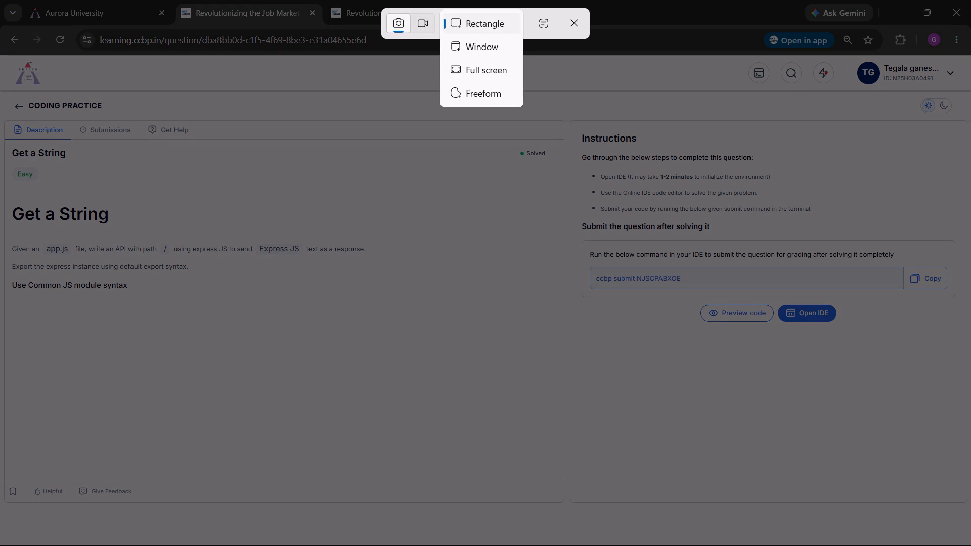
{"action": "left_click_drag", "start_coordinate": [8, 55], "coordinate": [970, 451]}
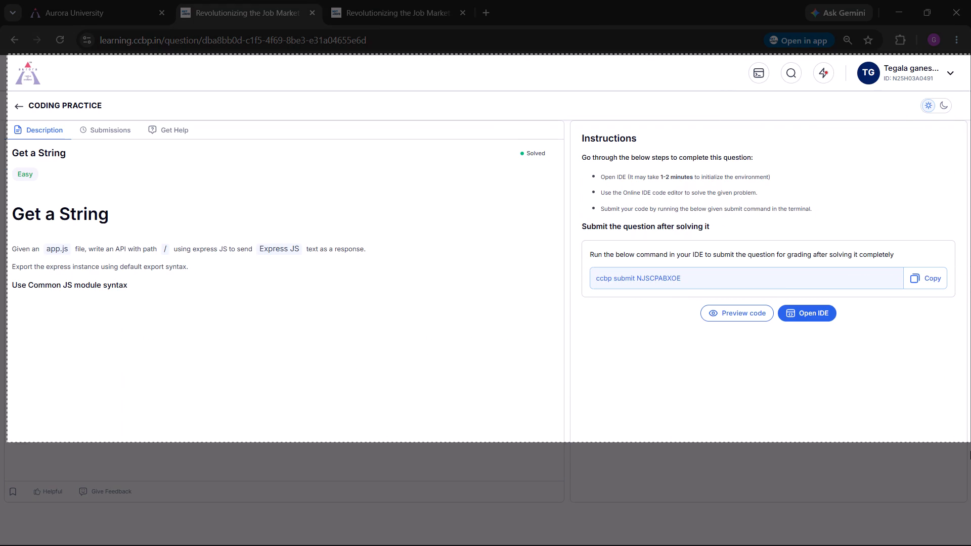
{"action": "left_click_drag", "start_coordinate": [970, 451], "coordinate": [970, 454]}
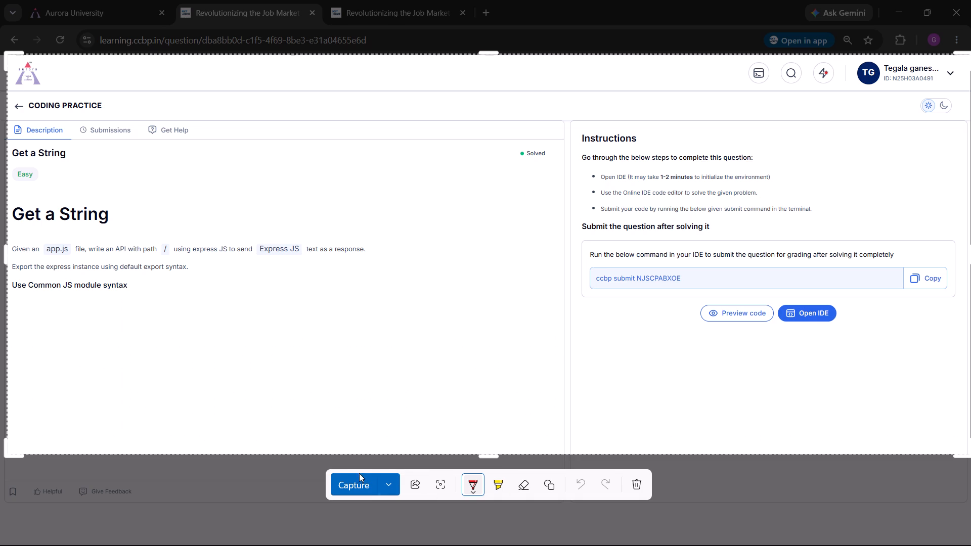
{"action": "left_click", "coordinate": [345, 476]}
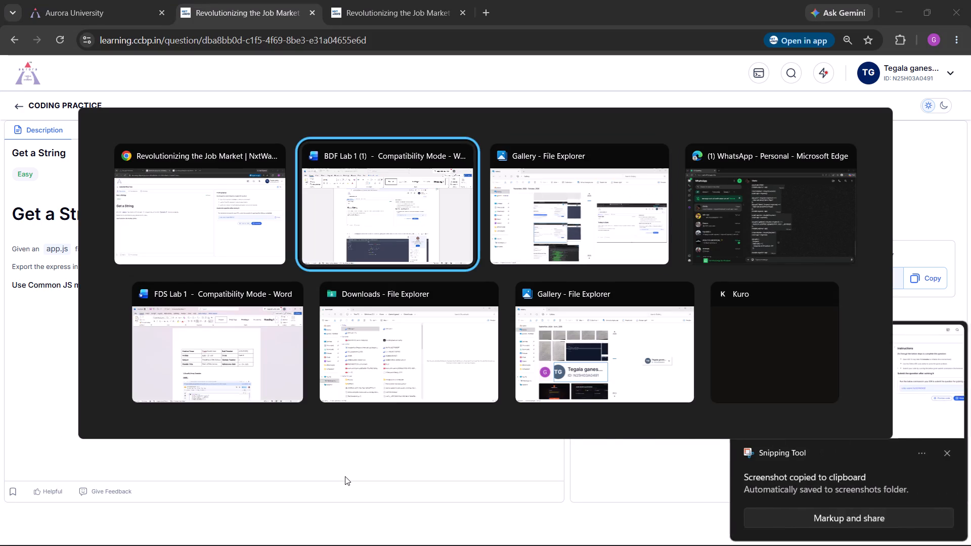
{"action": "key", "text": "ctrl+v"}
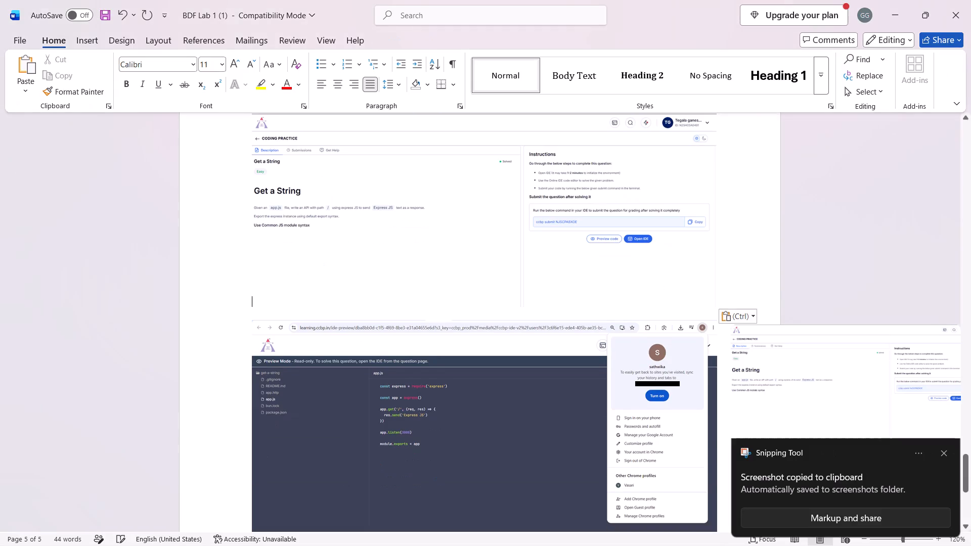
Replace the old item 5 code picture with a capture of Get a String's saved app.js preview, closing the Gadgets Page preview in Chrome.
{"action": "left_click", "coordinate": [453, 484]}
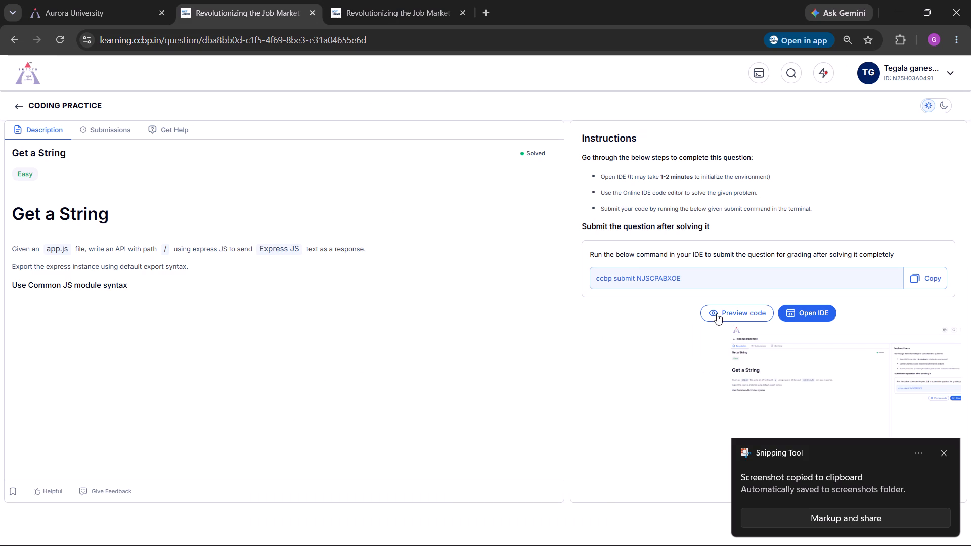
{"action": "left_click", "coordinate": [717, 313]}
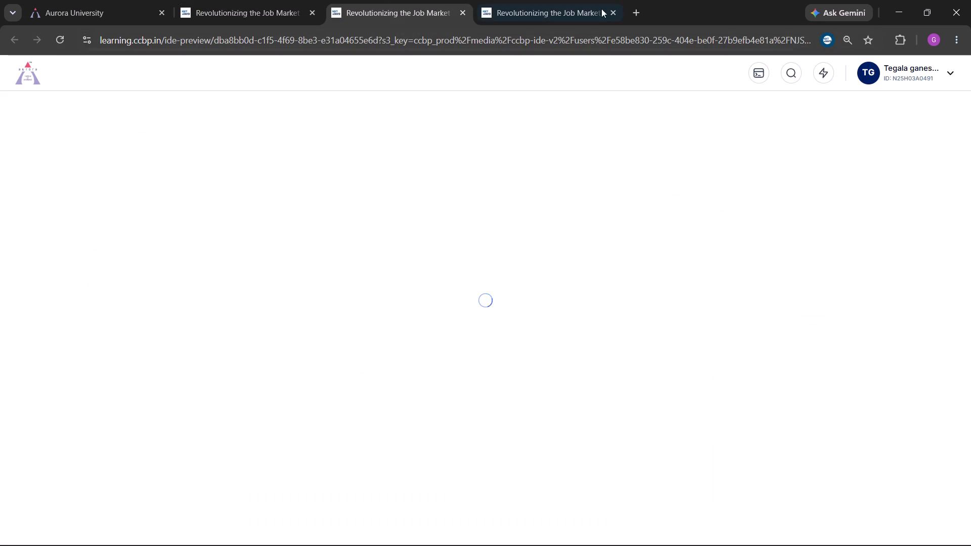
{"action": "left_click", "coordinate": [613, 10]}
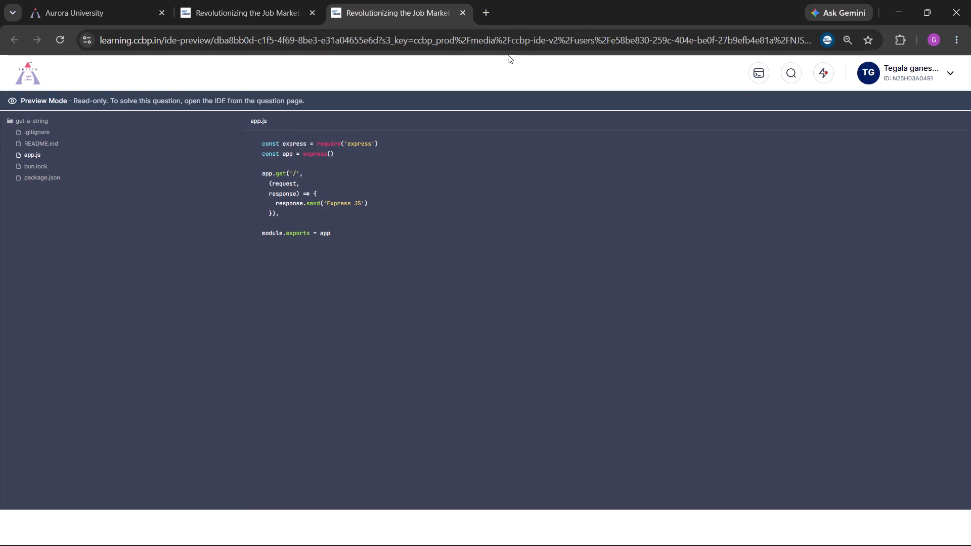
{"action": "key", "text": "Print"}
{"action": "left_click_drag", "start_coordinate": [5, 55], "coordinate": [180, 104]}
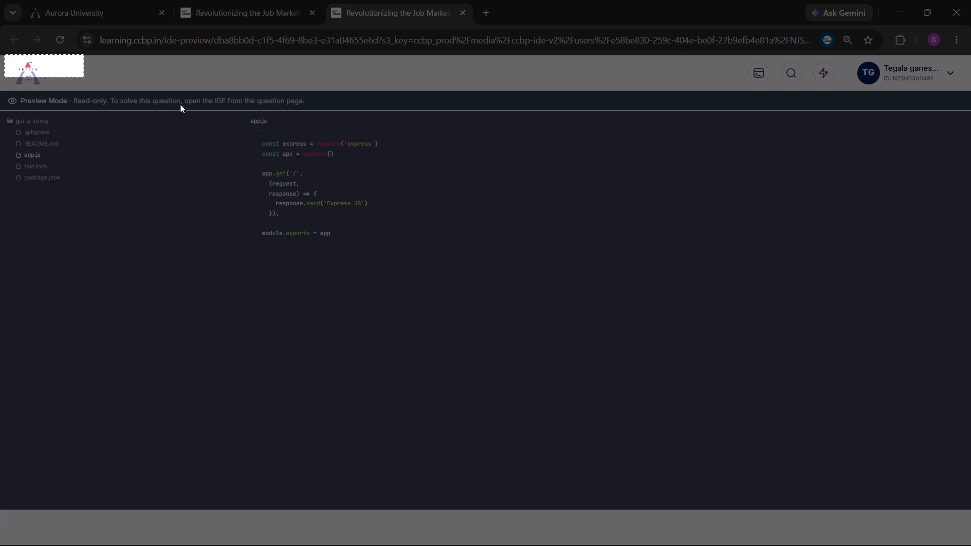
{"action": "left_click_drag", "start_coordinate": [180, 104], "coordinate": [964, 346]}
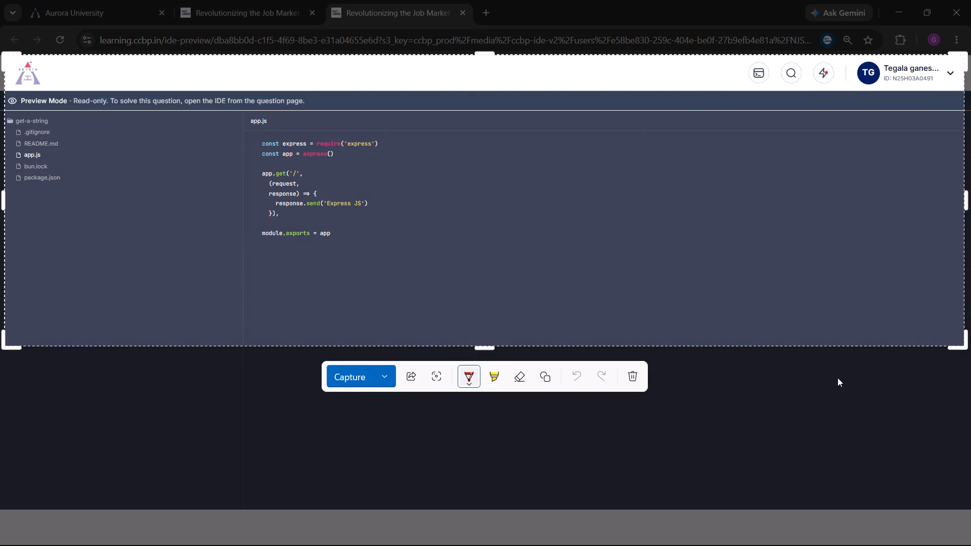
{"action": "left_click", "coordinate": [346, 376]}
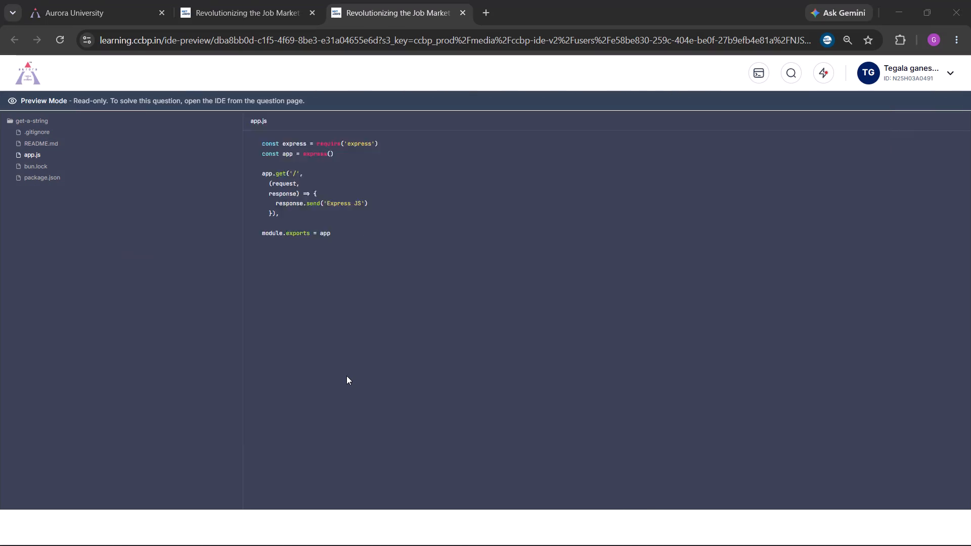
{"action": "left_click", "coordinate": [419, 413]}
{"action": "key", "text": "ctrl+v"}
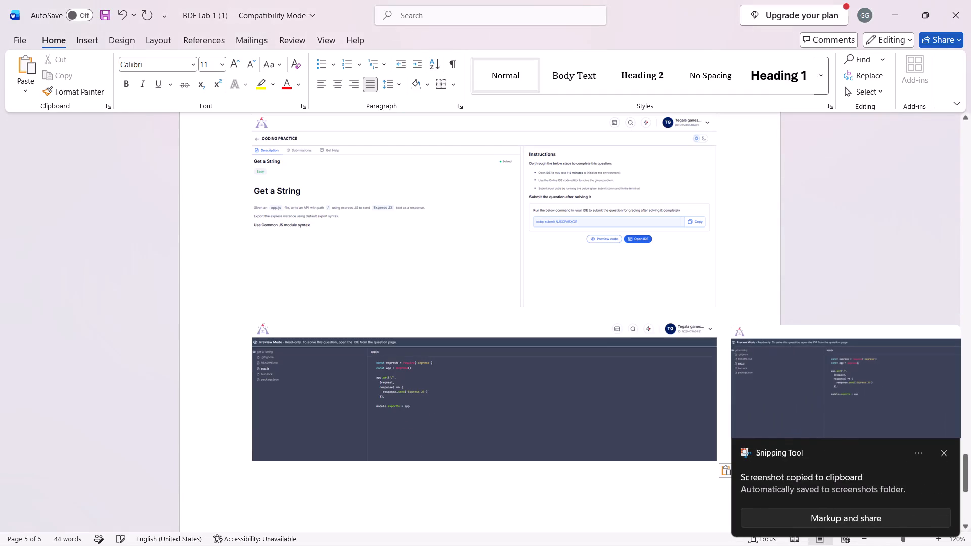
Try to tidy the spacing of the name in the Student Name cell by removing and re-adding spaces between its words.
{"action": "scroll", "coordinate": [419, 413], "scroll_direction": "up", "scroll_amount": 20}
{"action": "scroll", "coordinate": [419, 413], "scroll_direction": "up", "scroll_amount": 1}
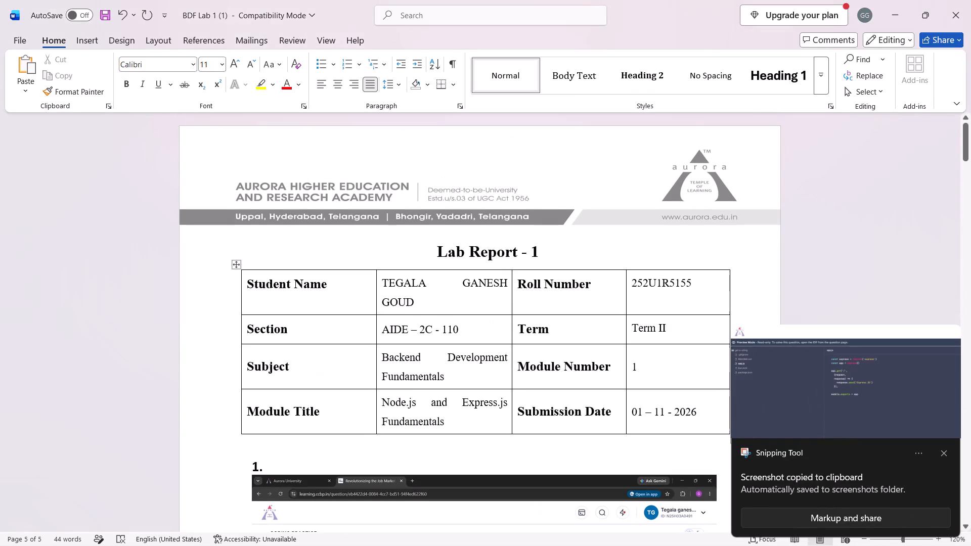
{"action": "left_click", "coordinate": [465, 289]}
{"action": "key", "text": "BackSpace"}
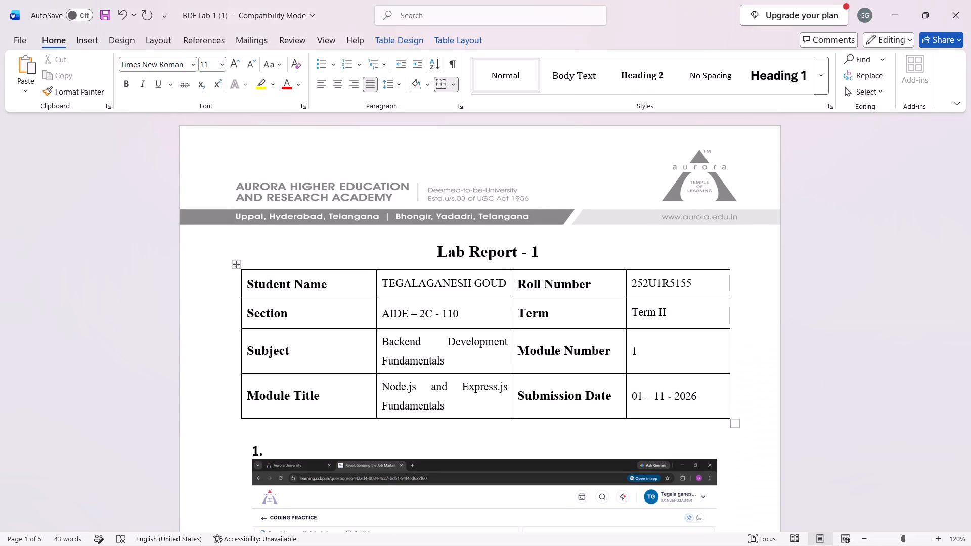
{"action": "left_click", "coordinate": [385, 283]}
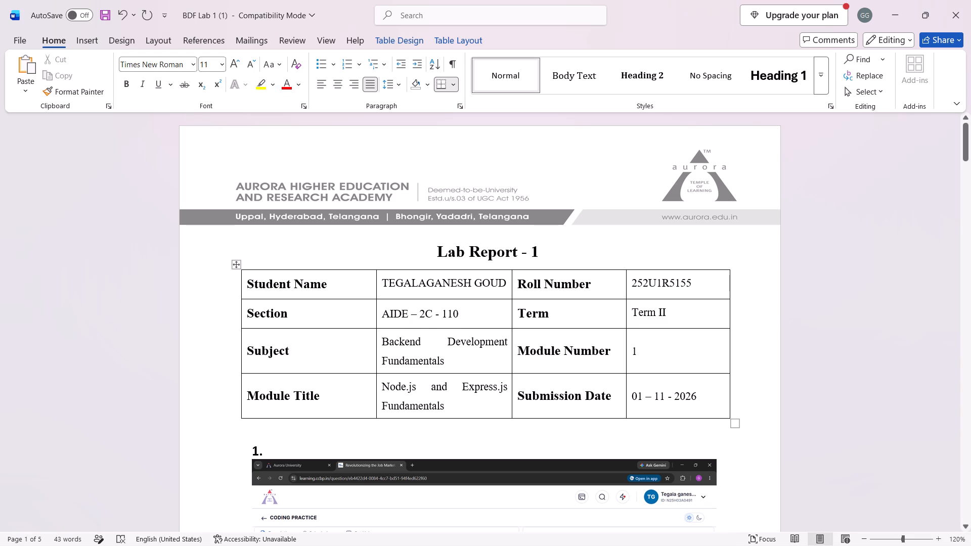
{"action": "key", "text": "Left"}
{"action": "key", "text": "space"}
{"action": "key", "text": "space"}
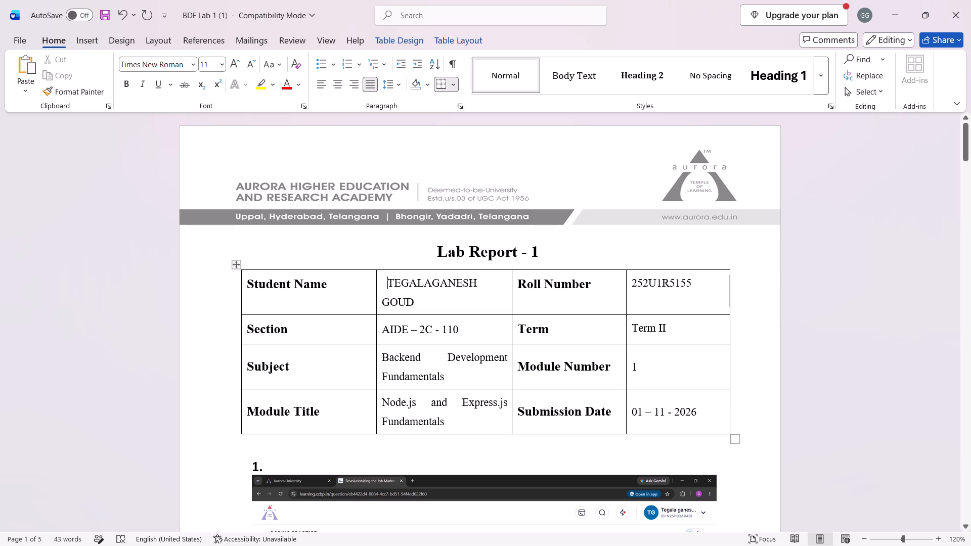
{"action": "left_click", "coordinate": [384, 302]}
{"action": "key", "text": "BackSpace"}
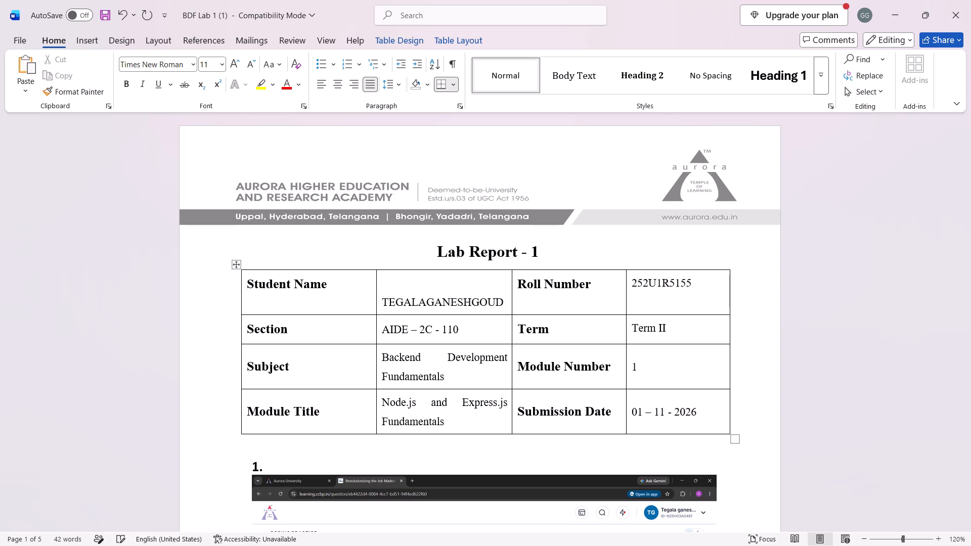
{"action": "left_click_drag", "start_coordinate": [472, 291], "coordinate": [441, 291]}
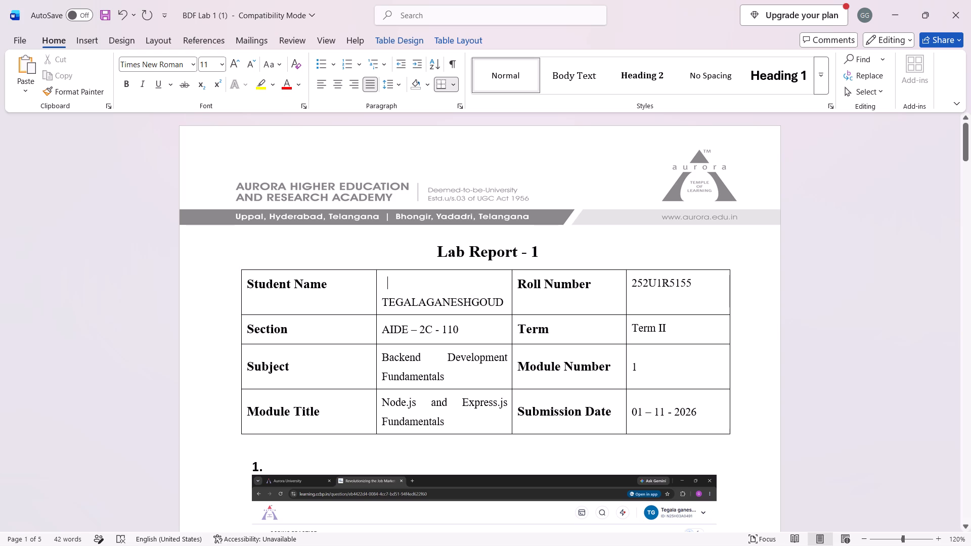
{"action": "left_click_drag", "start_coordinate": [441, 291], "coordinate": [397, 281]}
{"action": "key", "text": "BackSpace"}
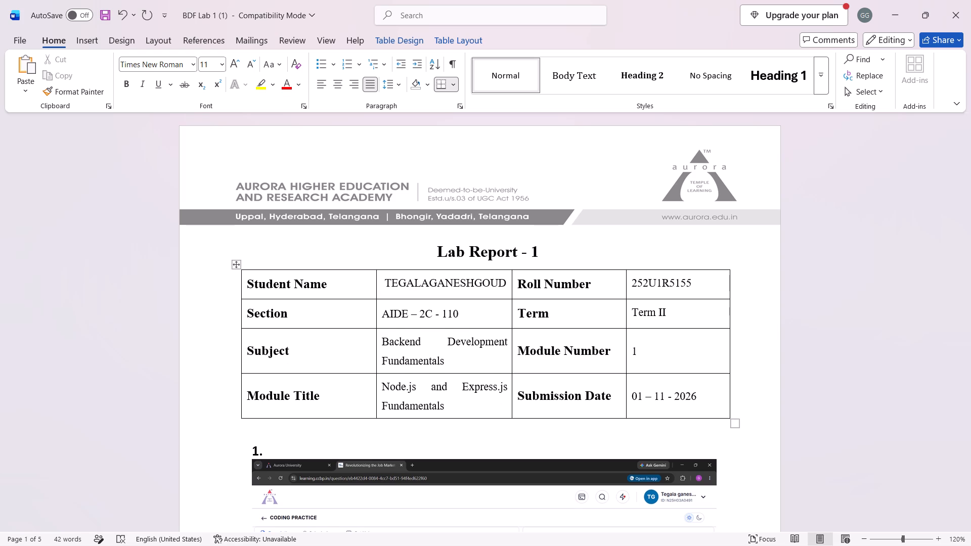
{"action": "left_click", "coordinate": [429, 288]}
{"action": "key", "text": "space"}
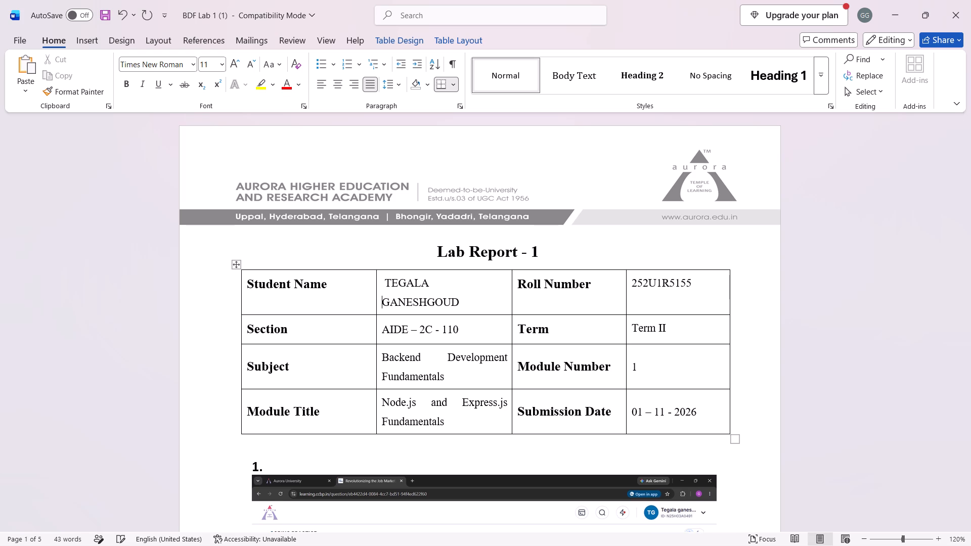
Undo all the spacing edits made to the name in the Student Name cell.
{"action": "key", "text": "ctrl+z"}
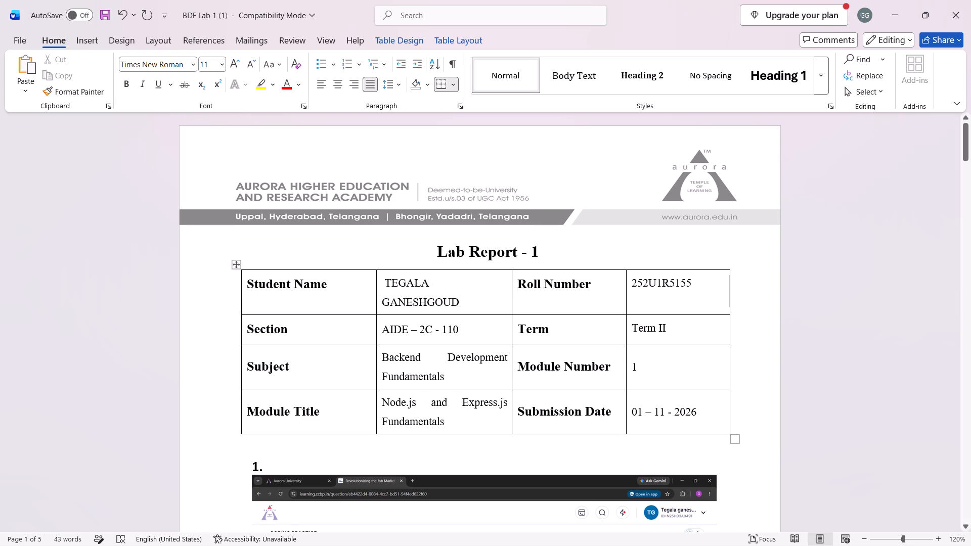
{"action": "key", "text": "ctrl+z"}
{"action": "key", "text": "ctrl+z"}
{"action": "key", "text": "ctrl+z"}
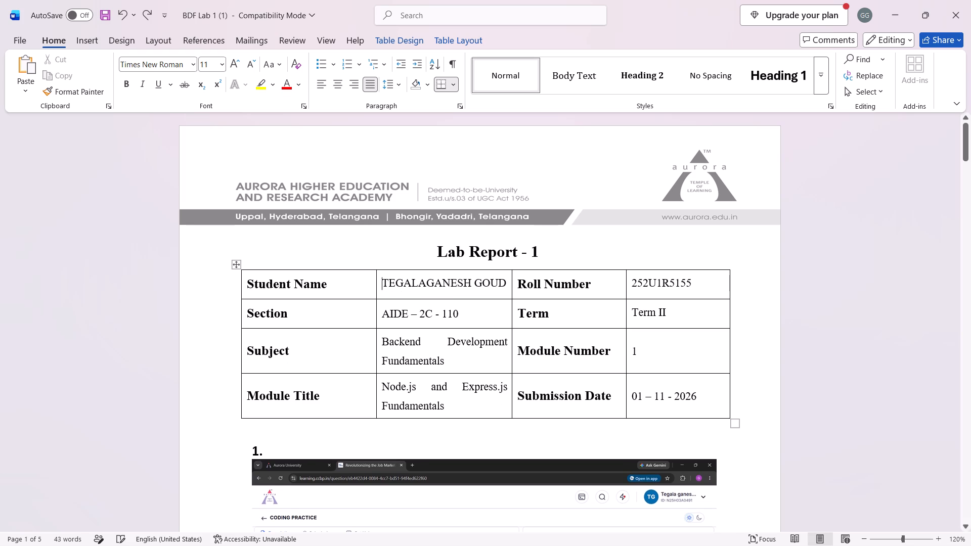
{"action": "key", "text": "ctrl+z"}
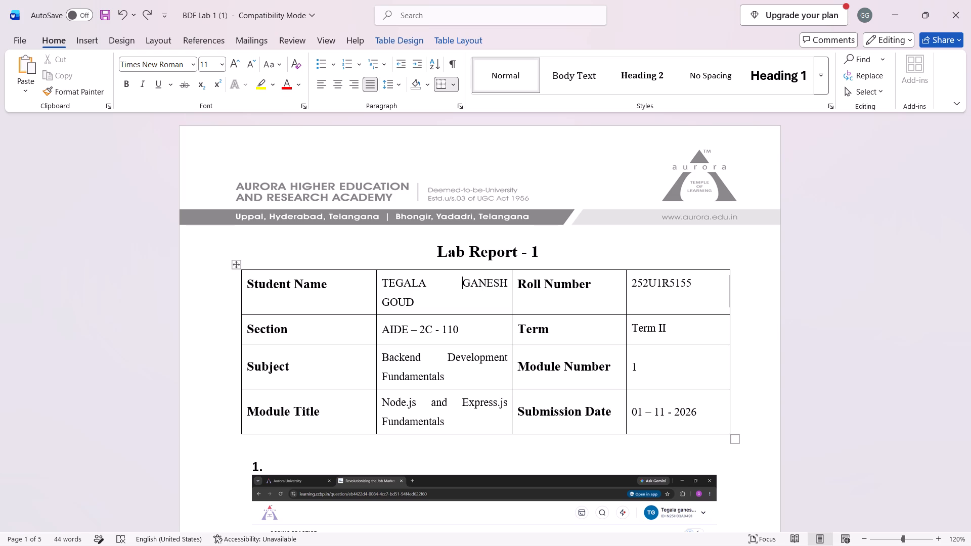
Print all pages of the report with Microsoft Print to PDF and look through the Attachments folder for the output file.
{"action": "key", "text": "ctrl+p"}
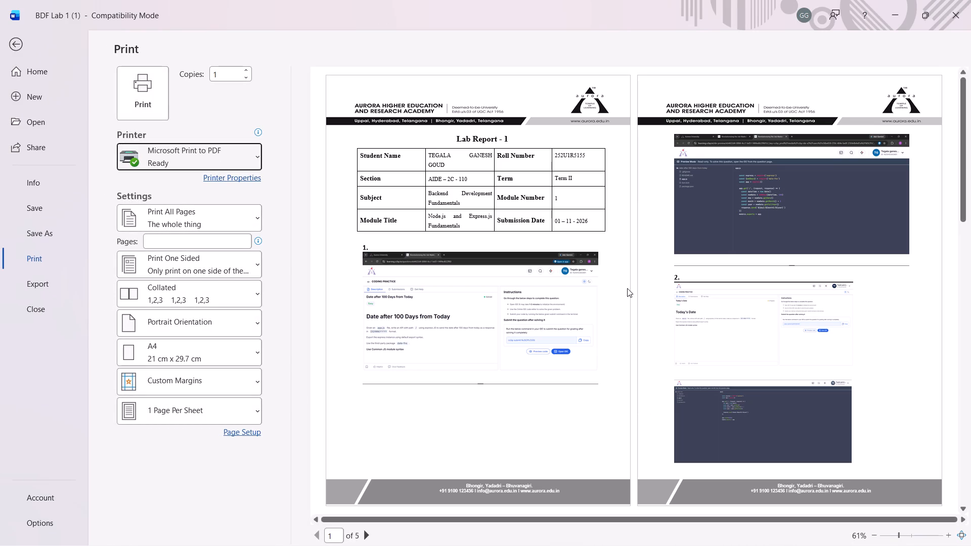
{"action": "scroll", "coordinate": [627, 288], "scroll_direction": "down", "scroll_amount": 4}
{"action": "scroll", "coordinate": [627, 288], "scroll_direction": "up", "scroll_amount": 9}
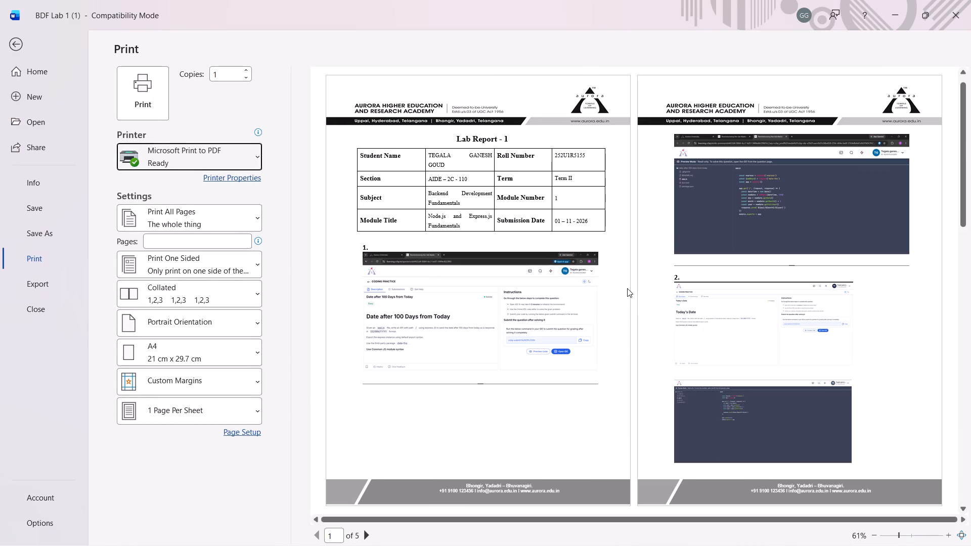
{"action": "scroll", "coordinate": [627, 288], "scroll_direction": "up", "scroll_amount": 3}
{"action": "left_click", "coordinate": [138, 92]}
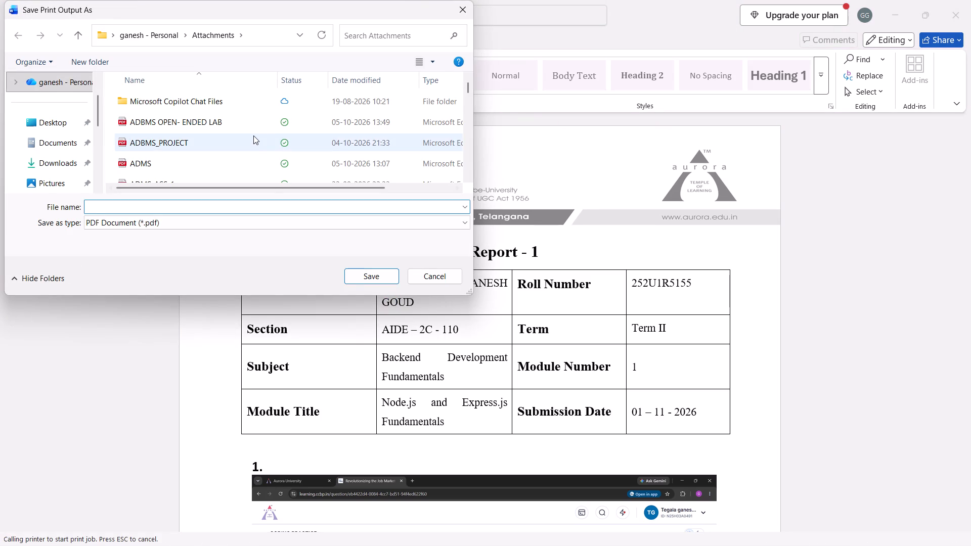
{"action": "scroll", "coordinate": [253, 135], "scroll_direction": "down", "scroll_amount": 5}
{"action": "scroll", "coordinate": [253, 135], "scroll_direction": "up", "scroll_amount": 1}
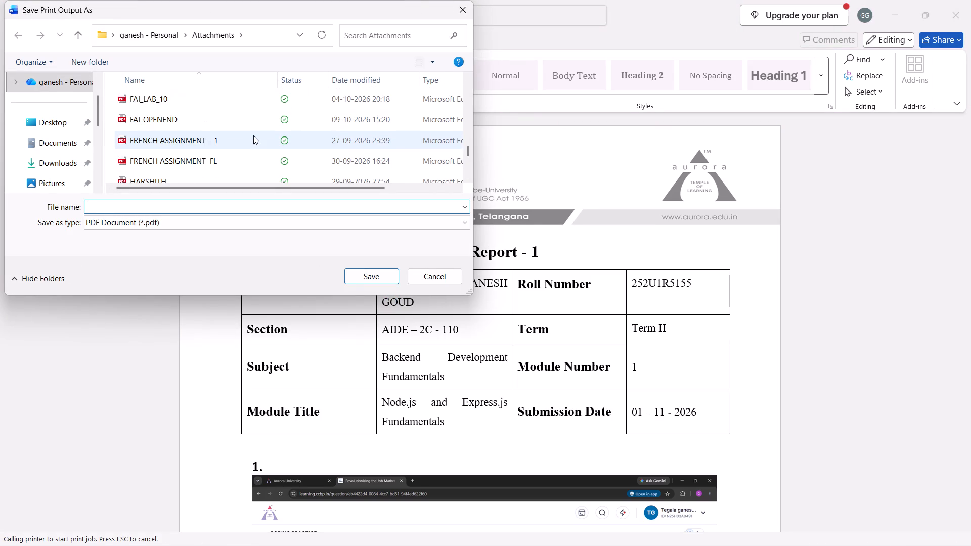
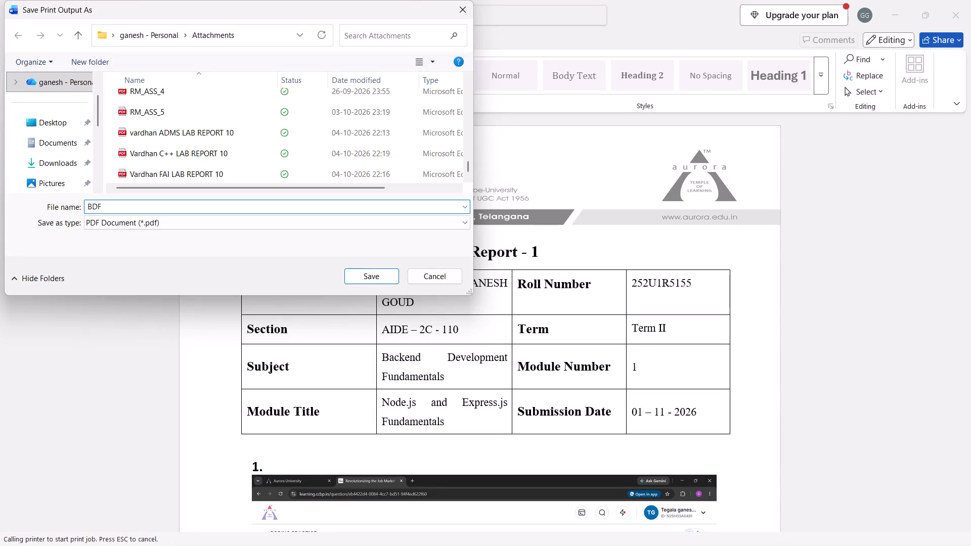
Name the report's PDF output file BDF_LAB_1 in the Attachments folder.
{"action": "key", "text": "shift+underscore"}
{"action": "key", "text": "l"}
{"action": "type", "text": "AB"}
{"action": "key", "text": "Up"}
{"action": "key", "text": "shift+underscore"}
{"action": "key", "text": "1"}
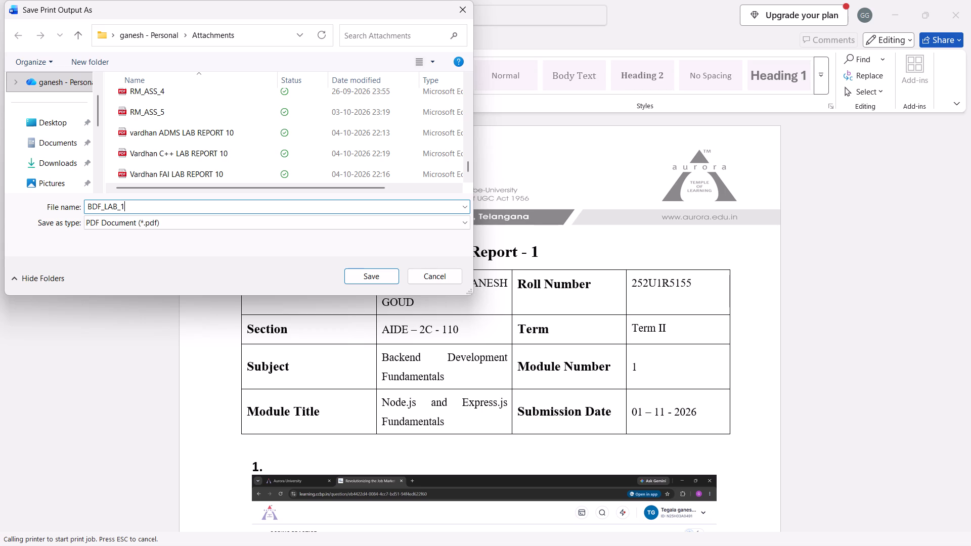
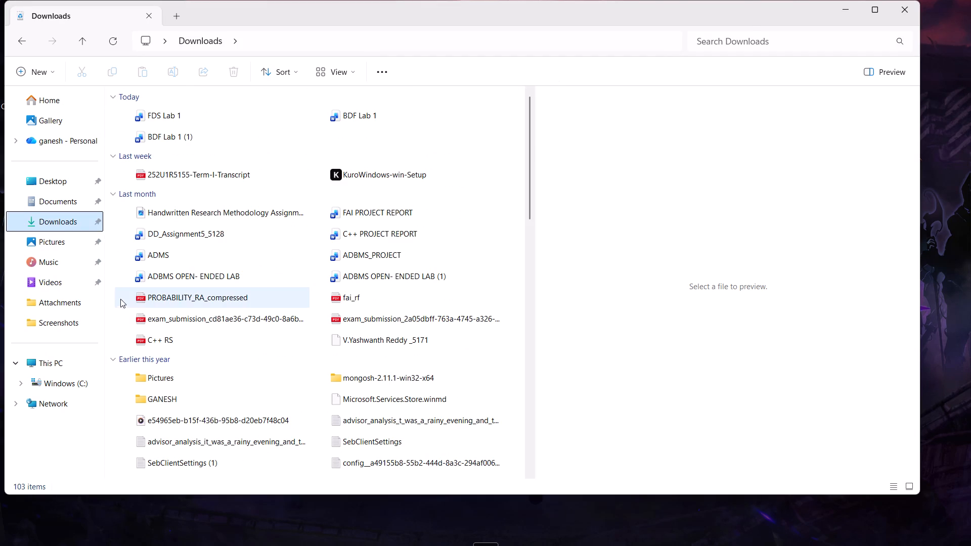
Open the exported BDF_LAB_1 PDF from the Attachments folder and check its pages from the first to the last.
{"action": "left_click", "coordinate": [70, 307]}
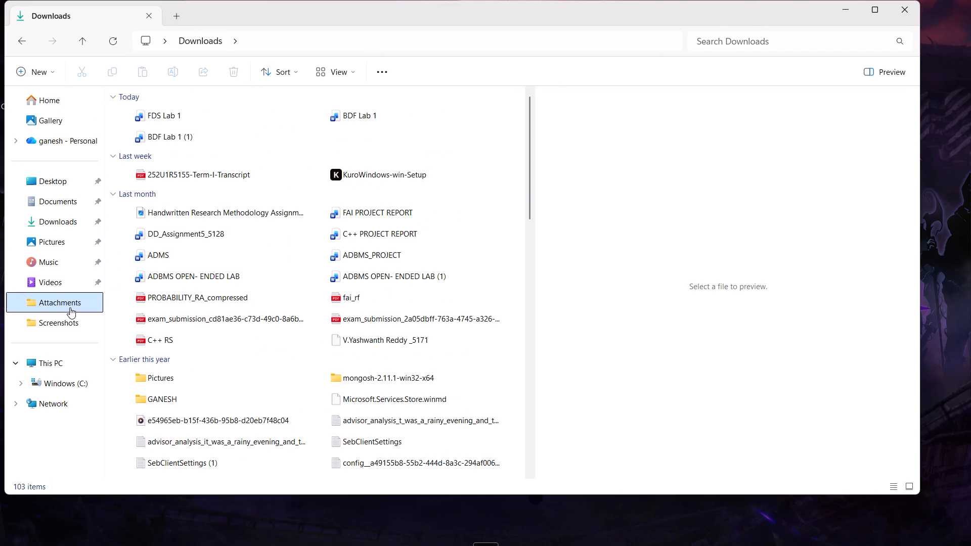
{"action": "scroll", "coordinate": [196, 232], "scroll_direction": "down", "scroll_amount": 7}
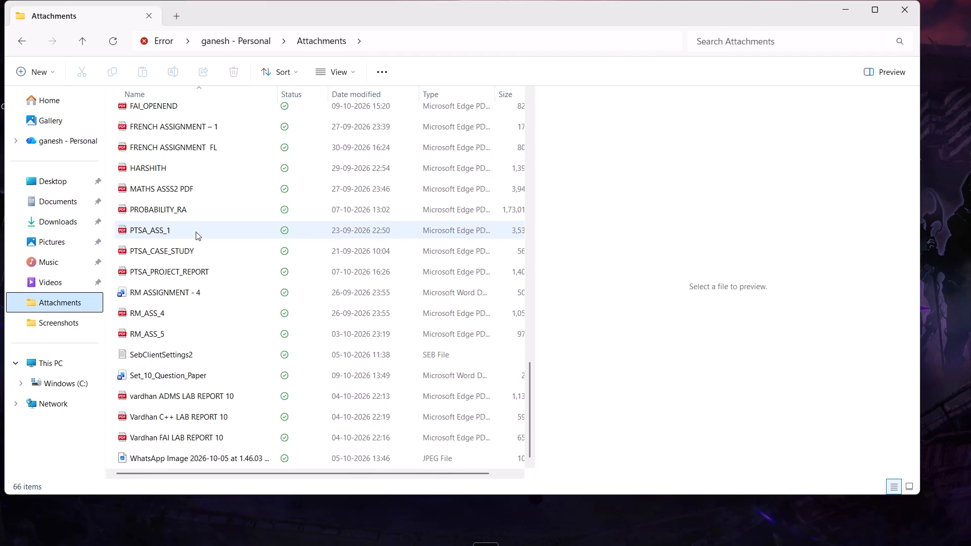
{"action": "scroll", "coordinate": [188, 357], "scroll_direction": "down", "scroll_amount": 3}
{"action": "scroll", "coordinate": [188, 357], "scroll_direction": "up", "scroll_amount": 8}
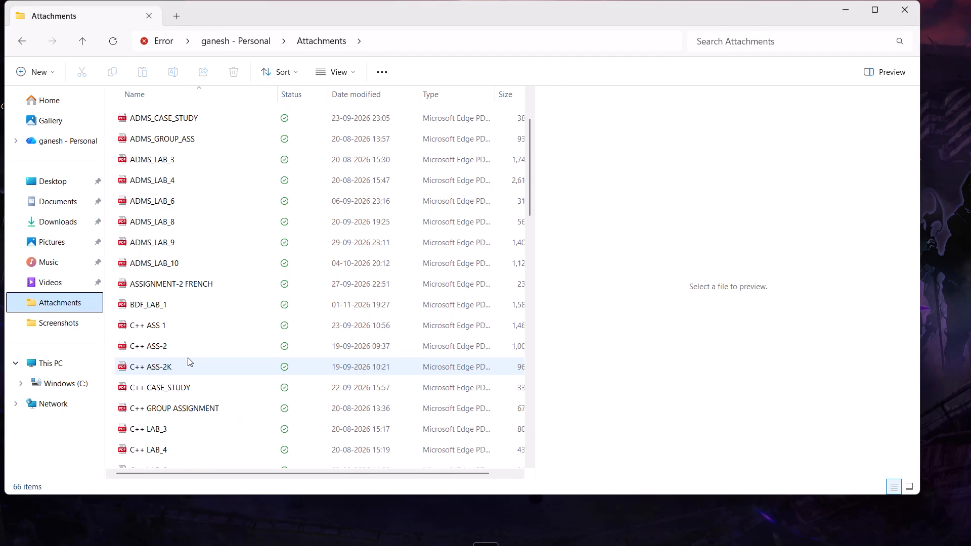
{"action": "scroll", "coordinate": [188, 357], "scroll_direction": "down", "scroll_amount": 2}
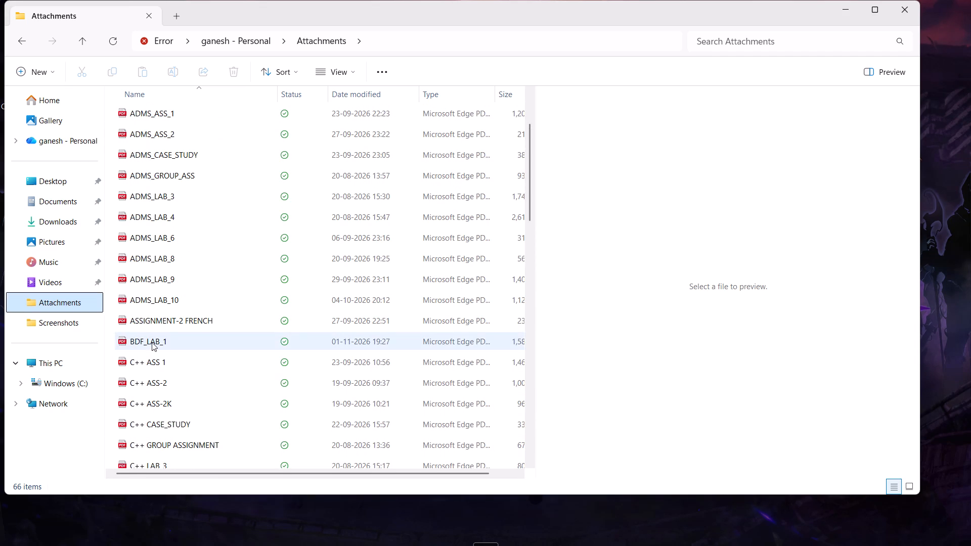
{"action": "double_click", "coordinate": [152, 342]}
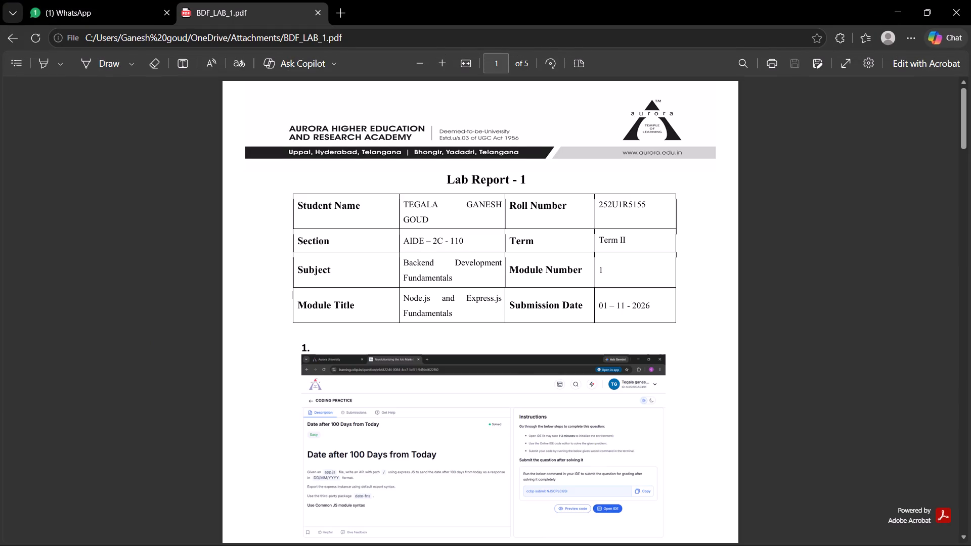
{"action": "scroll", "coordinate": [448, 317], "scroll_direction": "down", "scroll_amount": 13}
{"action": "scroll", "coordinate": [448, 317], "scroll_direction": "down", "scroll_amount": 20}
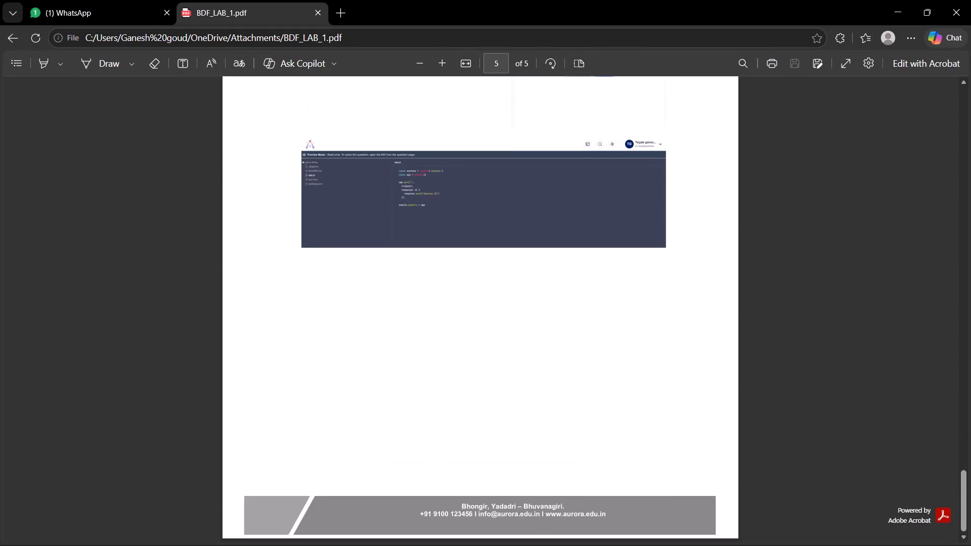